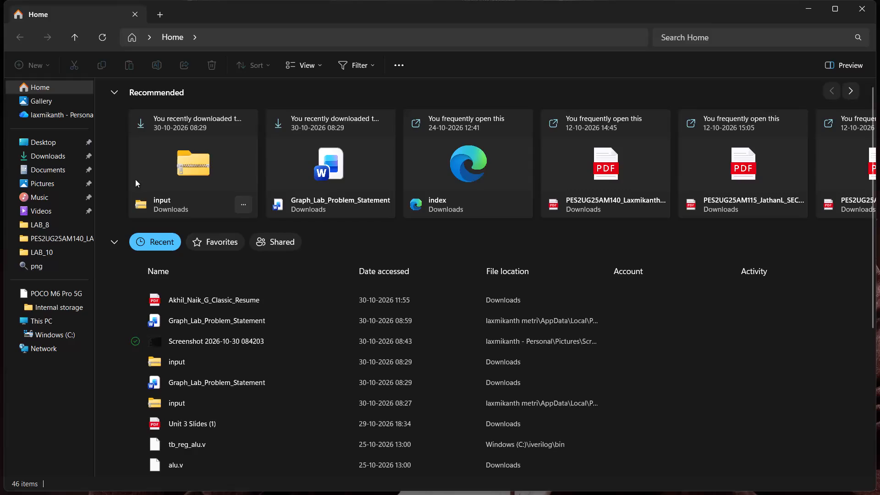
Open the most recently accessed resume PDF from Downloads in a maximized browser window, restoring the previously open pages.
{"action": "double_click", "coordinate": [243, 296]}
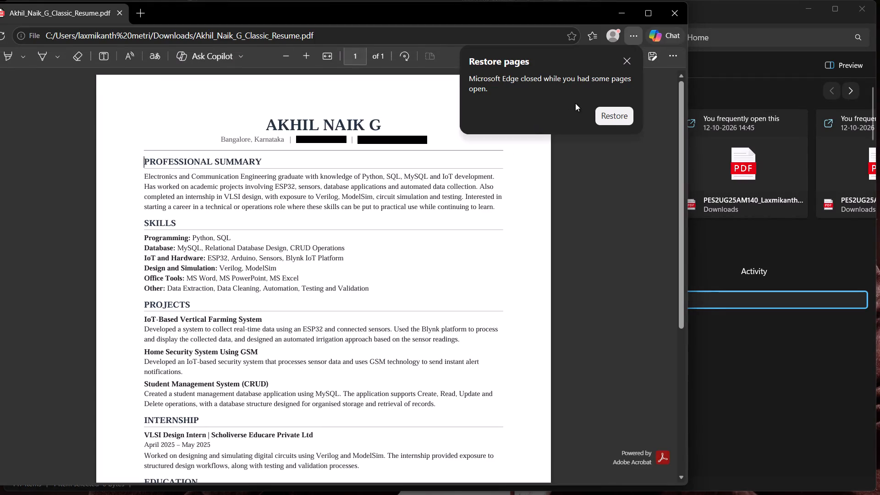
{"action": "left_click", "coordinate": [608, 118]}
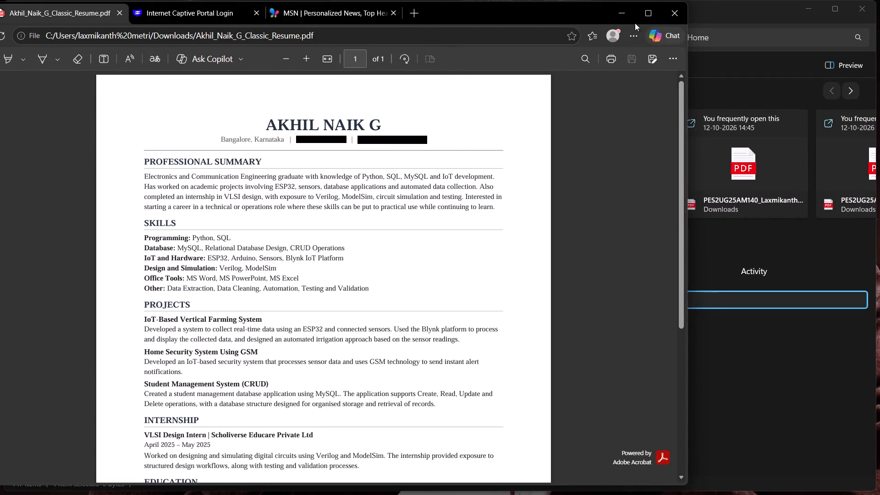
{"action": "left_click", "coordinate": [650, 13]}
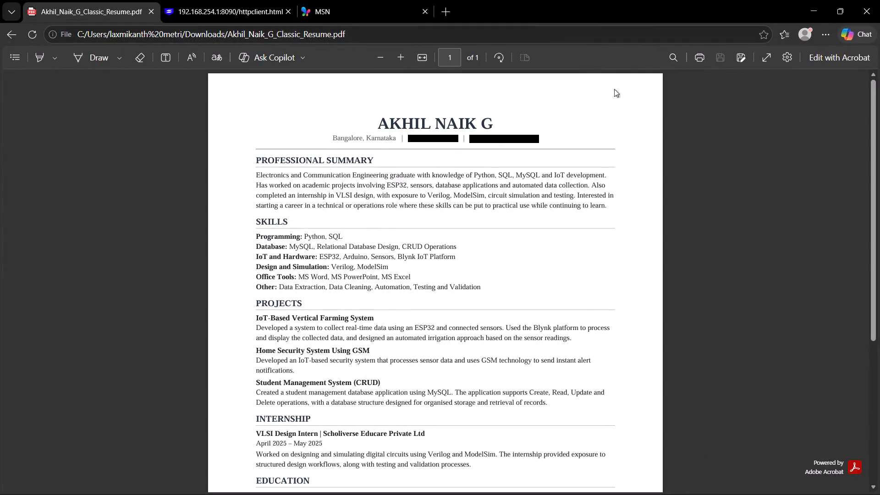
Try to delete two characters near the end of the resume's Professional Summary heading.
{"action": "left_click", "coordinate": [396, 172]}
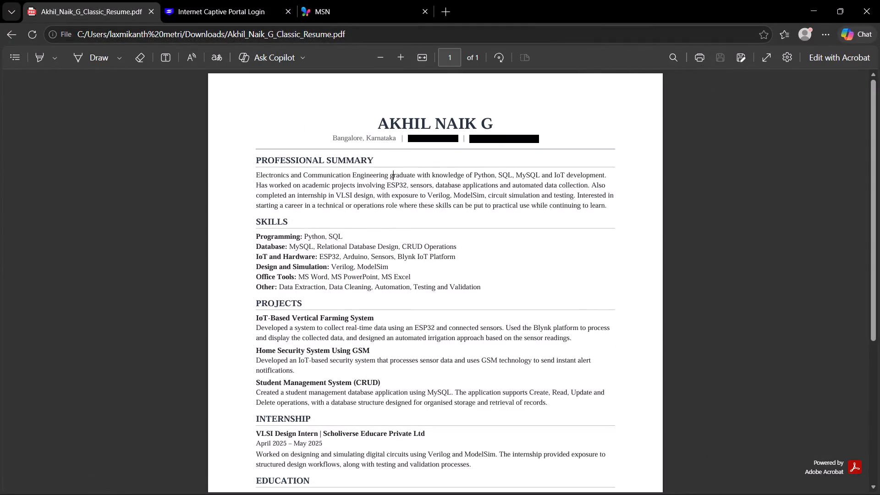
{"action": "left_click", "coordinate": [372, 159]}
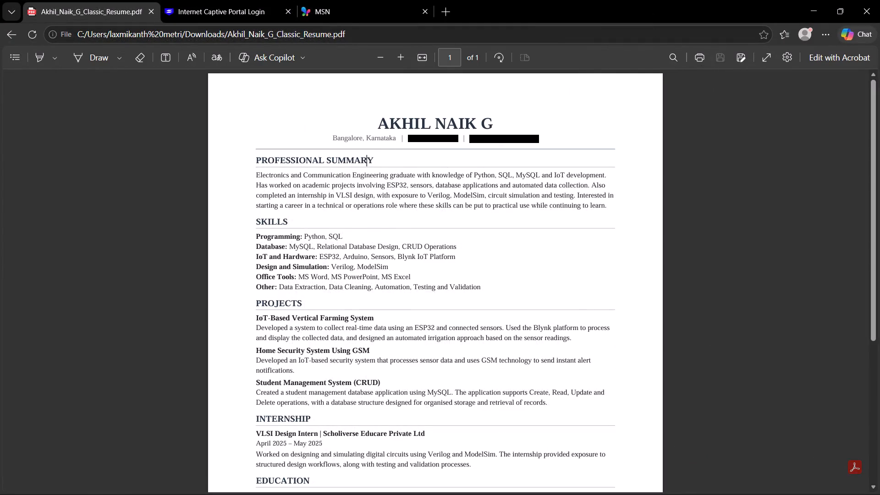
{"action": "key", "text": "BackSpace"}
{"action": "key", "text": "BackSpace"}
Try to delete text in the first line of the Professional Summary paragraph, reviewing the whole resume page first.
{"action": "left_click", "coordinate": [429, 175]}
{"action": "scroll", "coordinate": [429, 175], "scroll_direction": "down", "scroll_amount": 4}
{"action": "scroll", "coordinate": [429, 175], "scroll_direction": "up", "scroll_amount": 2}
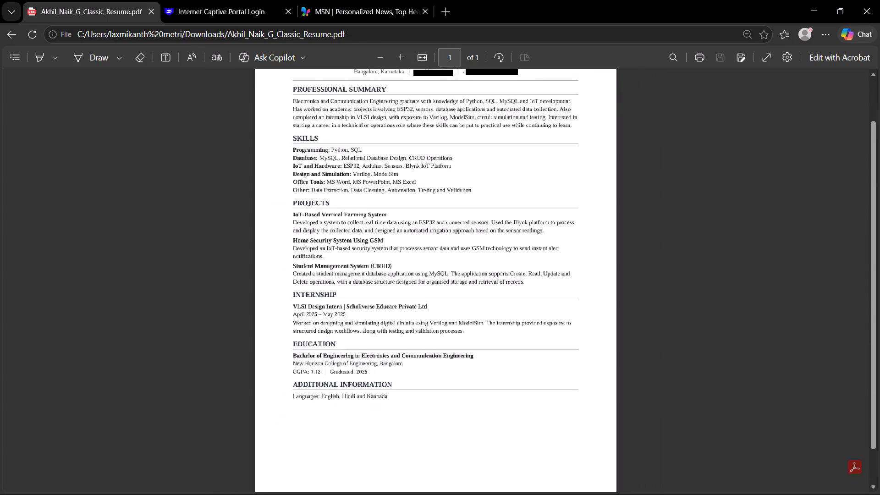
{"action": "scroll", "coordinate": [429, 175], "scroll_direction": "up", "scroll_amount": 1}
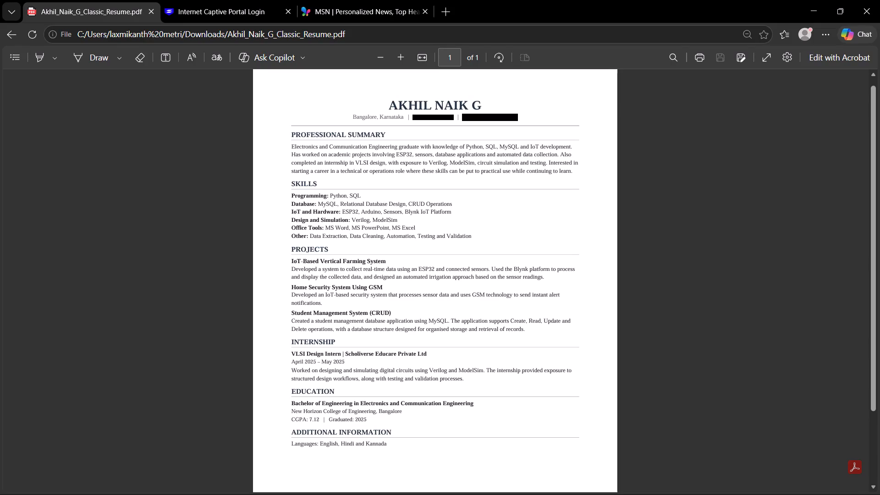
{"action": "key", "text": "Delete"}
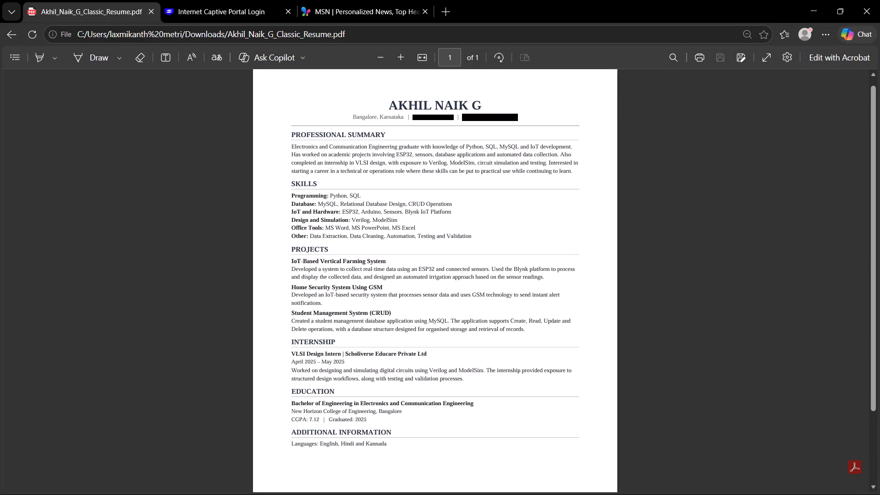
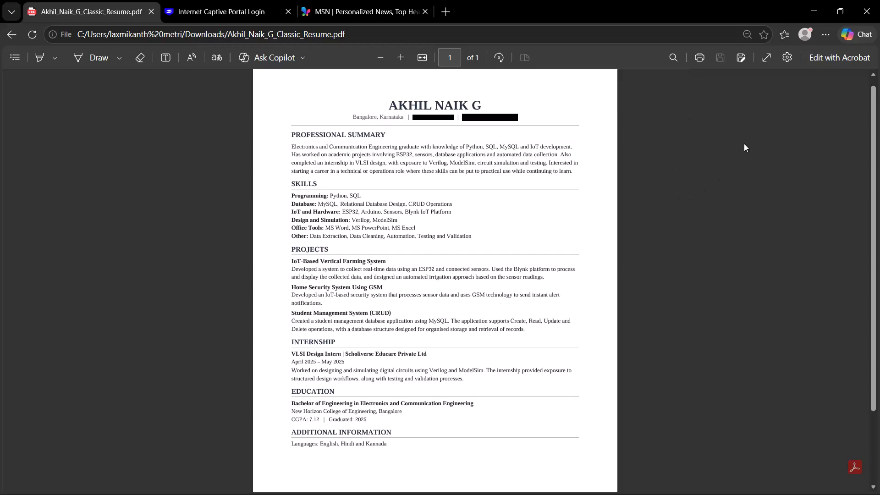
Check the Acrobat editing options offered for the PDF and decline the free trial.
{"action": "left_click", "coordinate": [787, 63]}
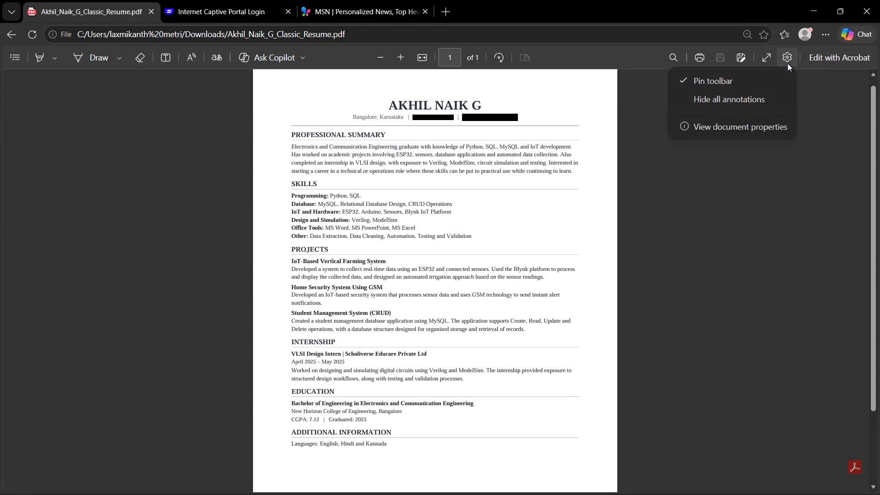
{"action": "left_click", "coordinate": [818, 62]}
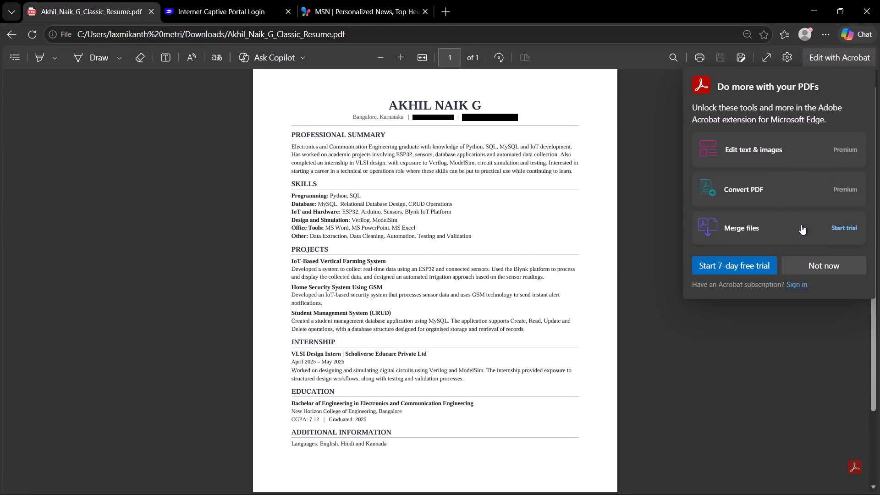
{"action": "left_click", "coordinate": [806, 259]}
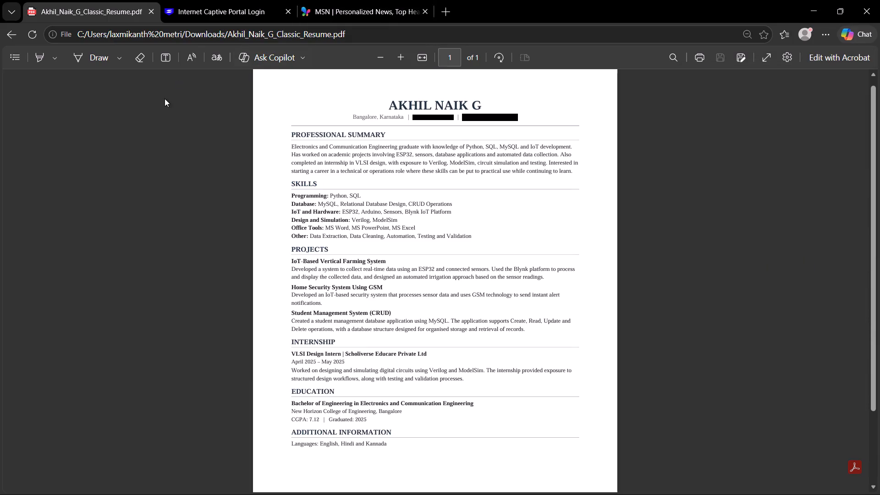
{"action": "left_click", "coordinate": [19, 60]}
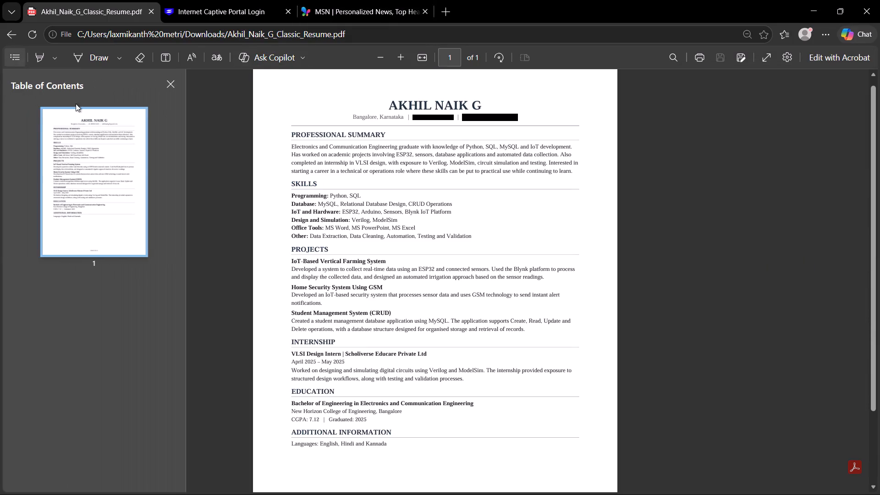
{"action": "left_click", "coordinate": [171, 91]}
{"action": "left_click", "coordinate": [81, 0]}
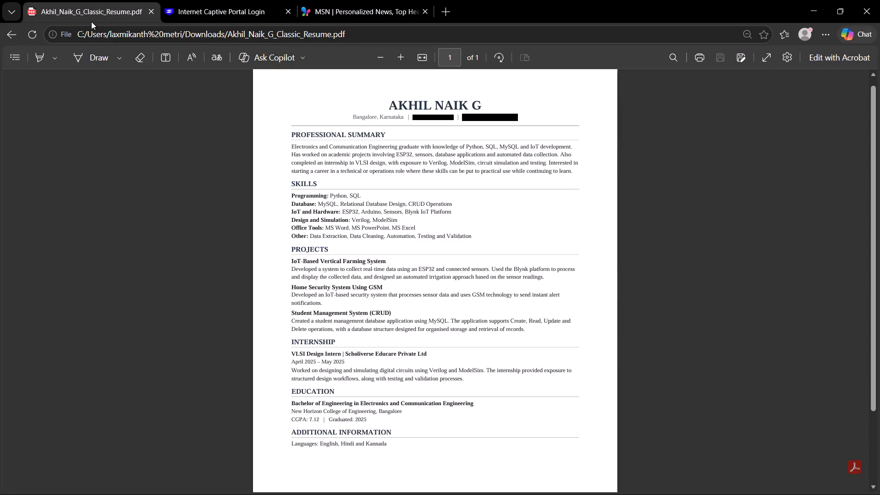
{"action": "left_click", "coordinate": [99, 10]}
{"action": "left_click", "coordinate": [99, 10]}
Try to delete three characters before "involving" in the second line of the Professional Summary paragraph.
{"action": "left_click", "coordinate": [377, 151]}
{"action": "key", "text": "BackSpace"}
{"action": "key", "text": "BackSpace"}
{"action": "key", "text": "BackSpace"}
Fit the resume page to the window width and read it down to the Additional Information heading.
{"action": "left_click", "coordinate": [421, 64]}
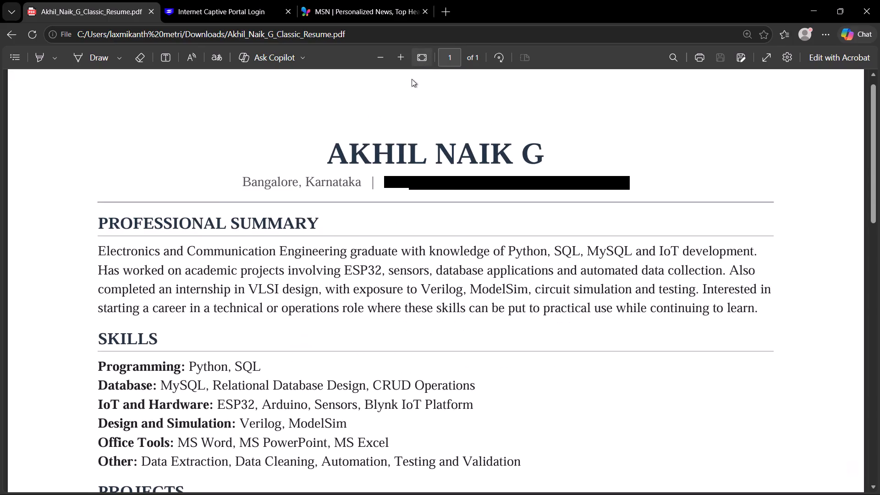
{"action": "scroll", "coordinate": [317, 205], "scroll_direction": "down", "scroll_amount": 3}
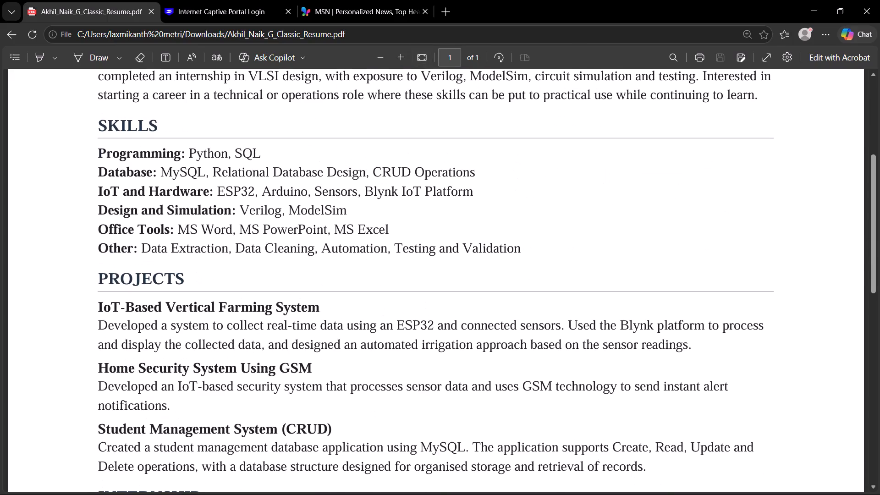
{"action": "scroll", "coordinate": [317, 205], "scroll_direction": "down", "scroll_amount": 5}
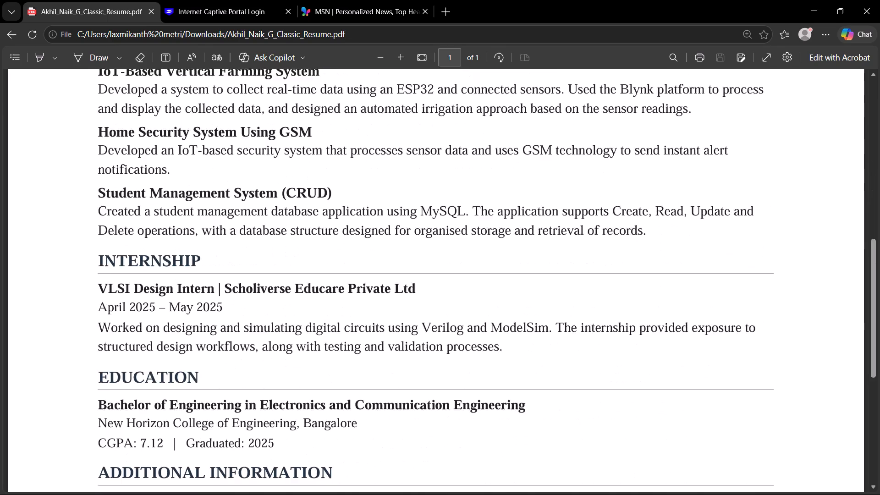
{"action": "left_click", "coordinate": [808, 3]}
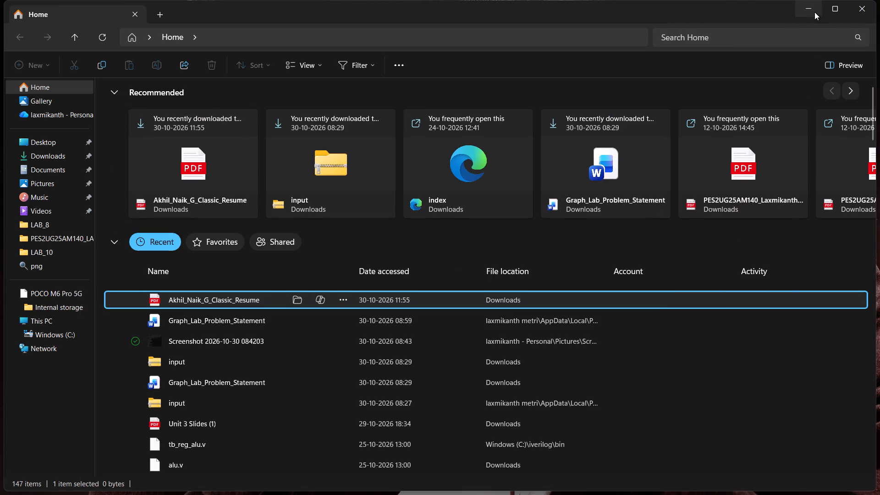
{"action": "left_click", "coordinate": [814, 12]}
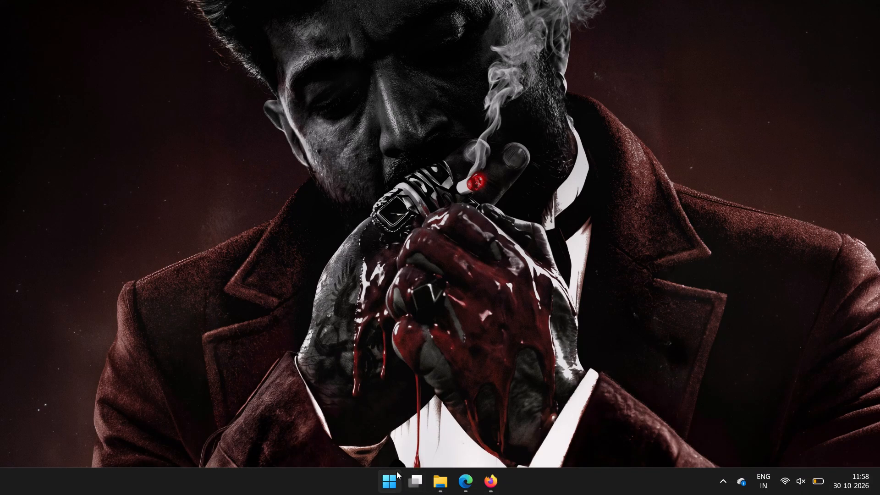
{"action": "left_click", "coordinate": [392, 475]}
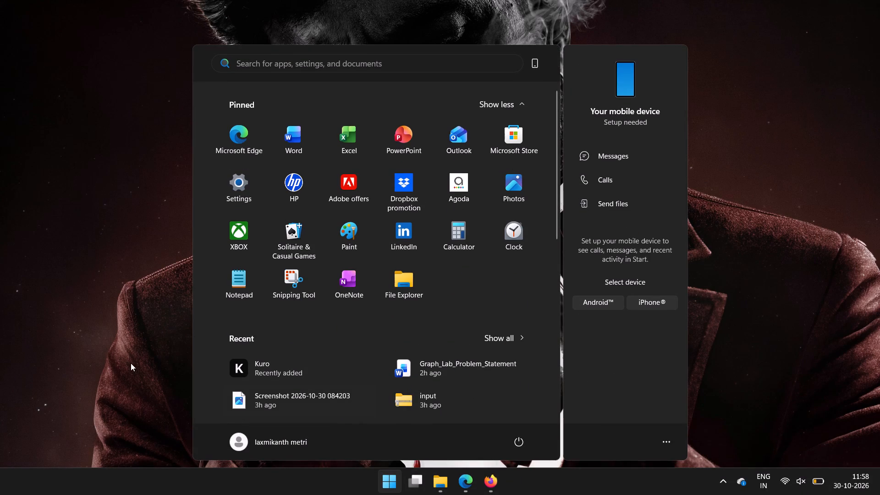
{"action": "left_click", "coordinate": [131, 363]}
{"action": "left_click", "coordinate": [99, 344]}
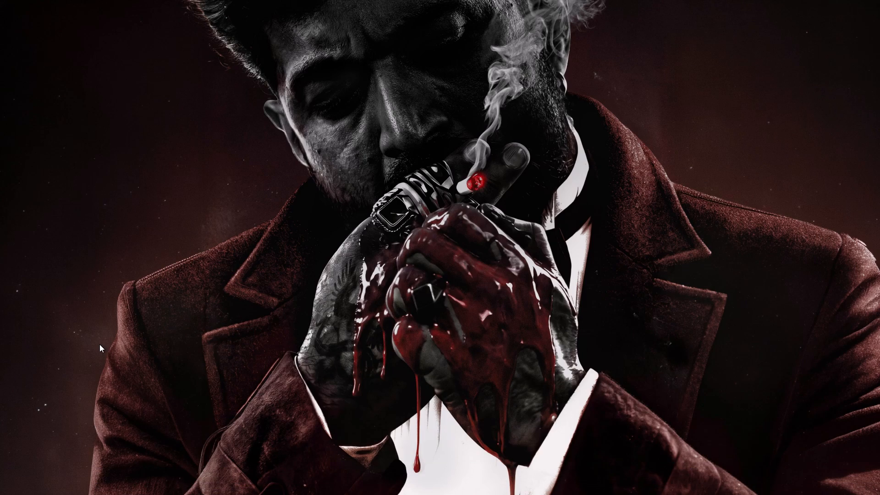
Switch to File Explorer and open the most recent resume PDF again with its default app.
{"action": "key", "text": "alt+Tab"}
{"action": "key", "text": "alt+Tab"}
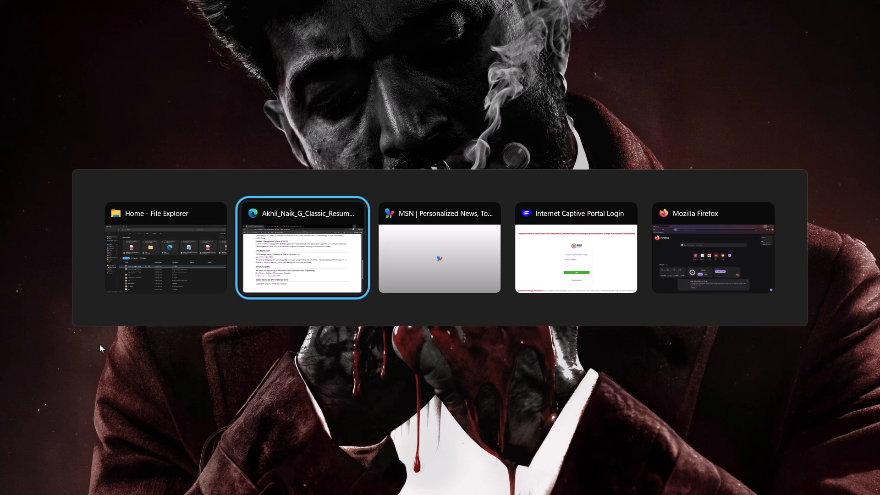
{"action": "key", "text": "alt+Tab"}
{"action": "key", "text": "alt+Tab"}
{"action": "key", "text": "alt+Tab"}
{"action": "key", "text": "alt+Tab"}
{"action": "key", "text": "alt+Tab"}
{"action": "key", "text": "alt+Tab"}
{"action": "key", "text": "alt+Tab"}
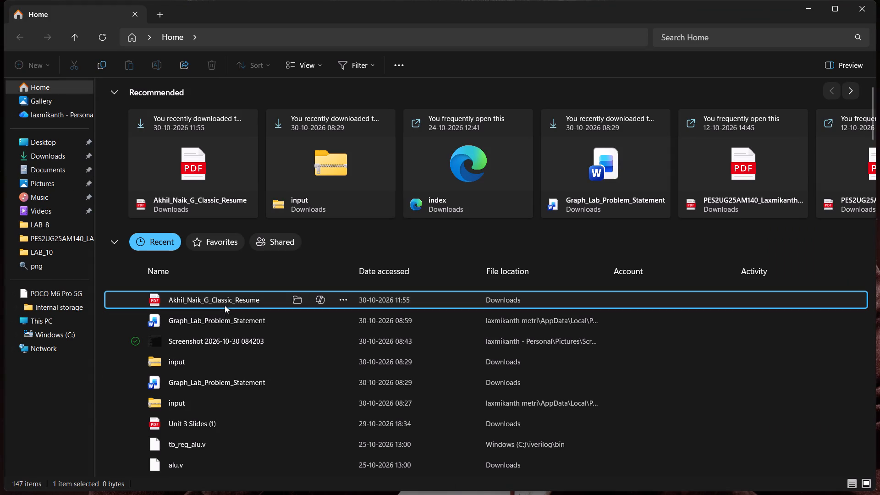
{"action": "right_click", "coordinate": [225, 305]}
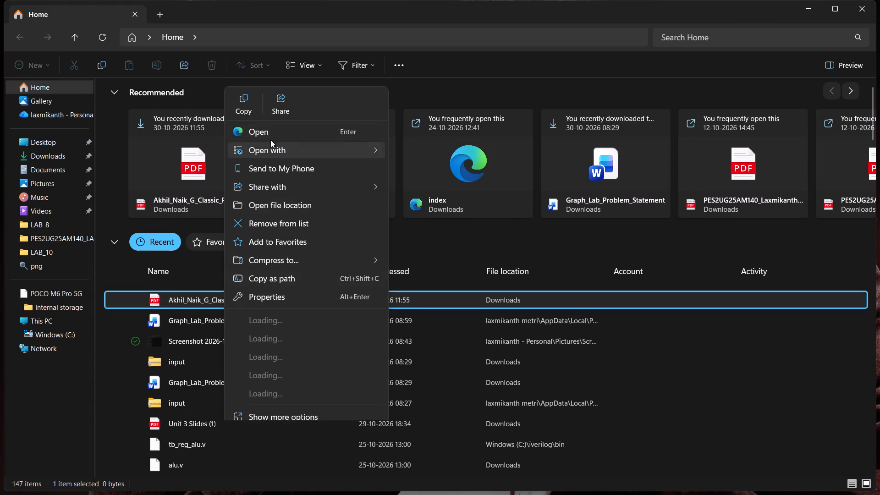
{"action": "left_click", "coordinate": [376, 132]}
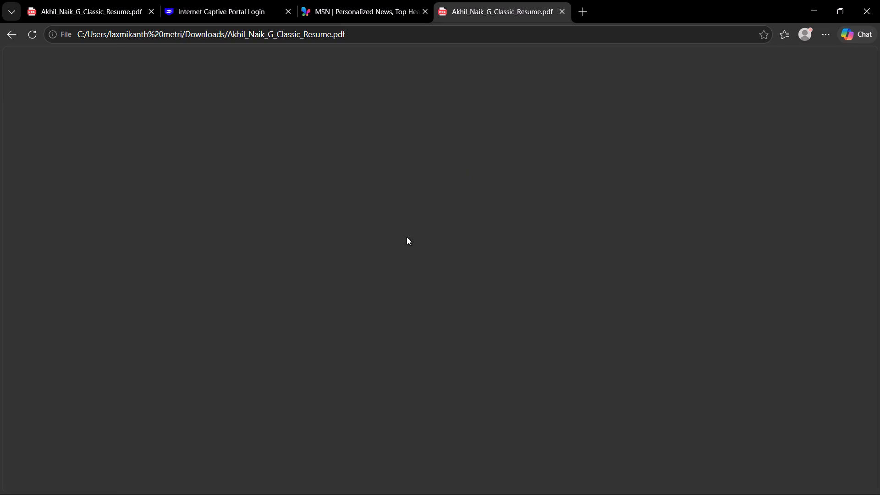
Return to File Explorer and open the resume PDF in Word just once, accepting its conversion to an editable document.
{"action": "key", "text": "alt+Tab"}
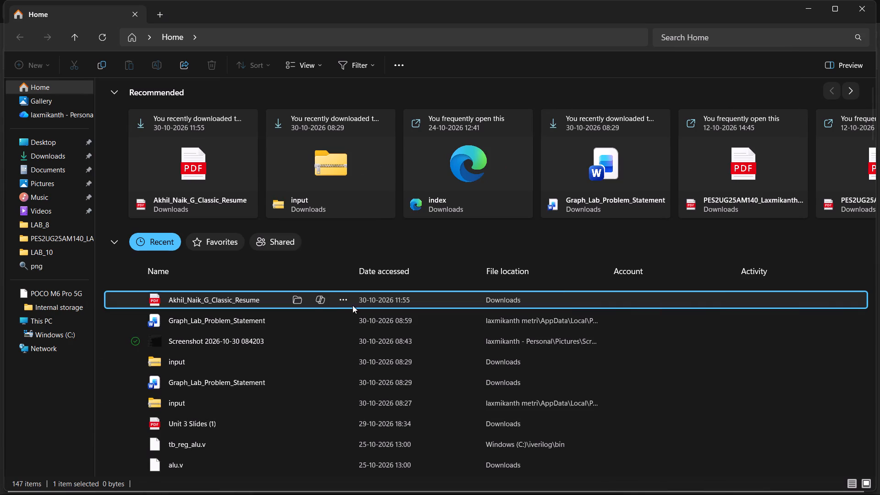
{"action": "left_click", "coordinate": [342, 300]}
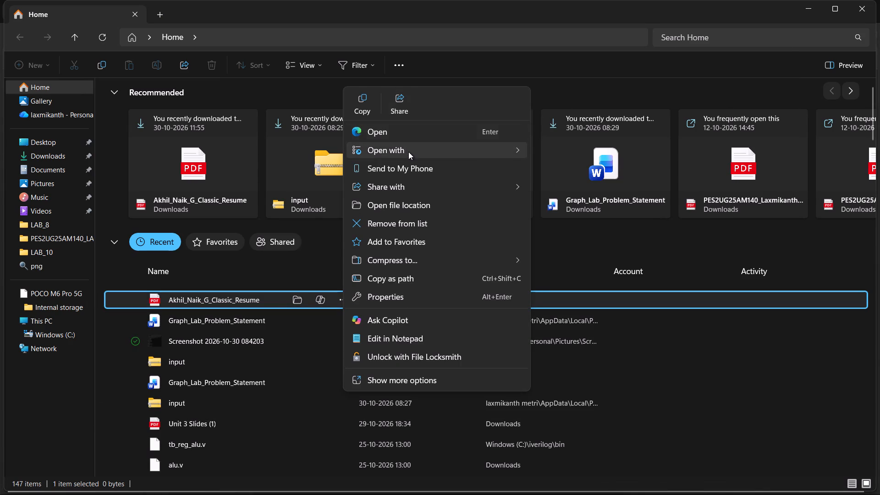
{"action": "left_click", "coordinate": [408, 152]}
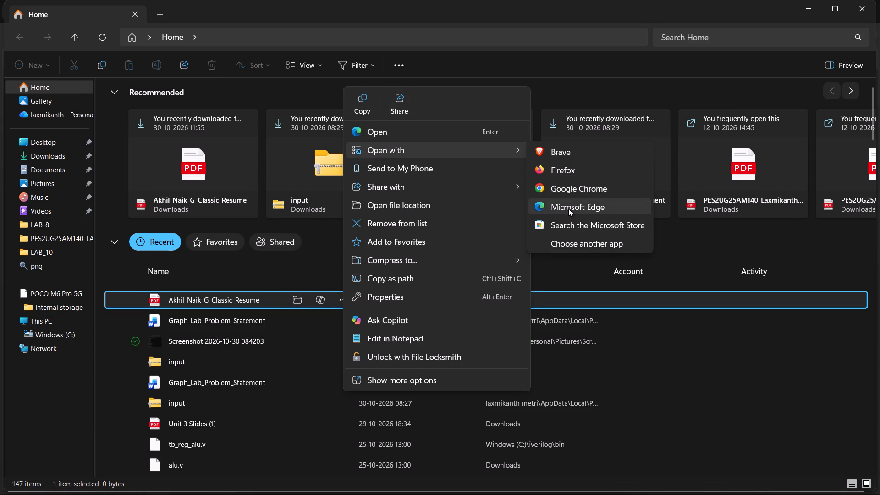
{"action": "left_click", "coordinate": [578, 248]}
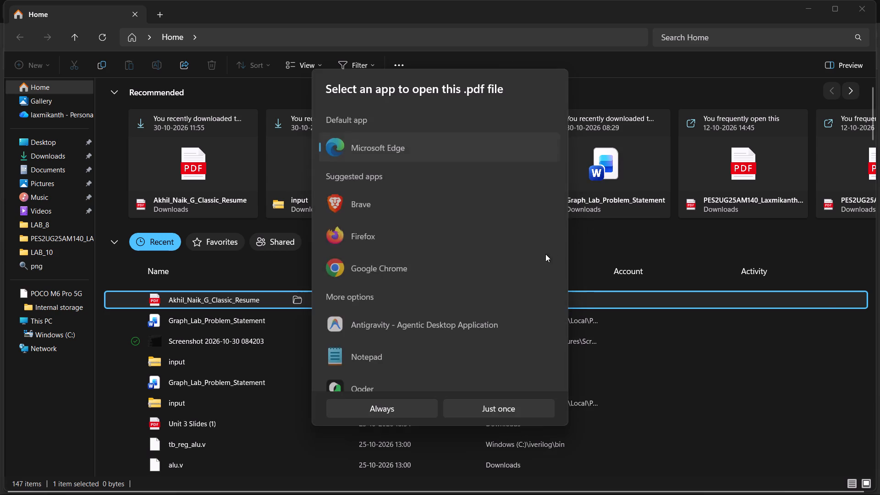
{"action": "scroll", "coordinate": [400, 323], "scroll_direction": "down", "scroll_amount": 4}
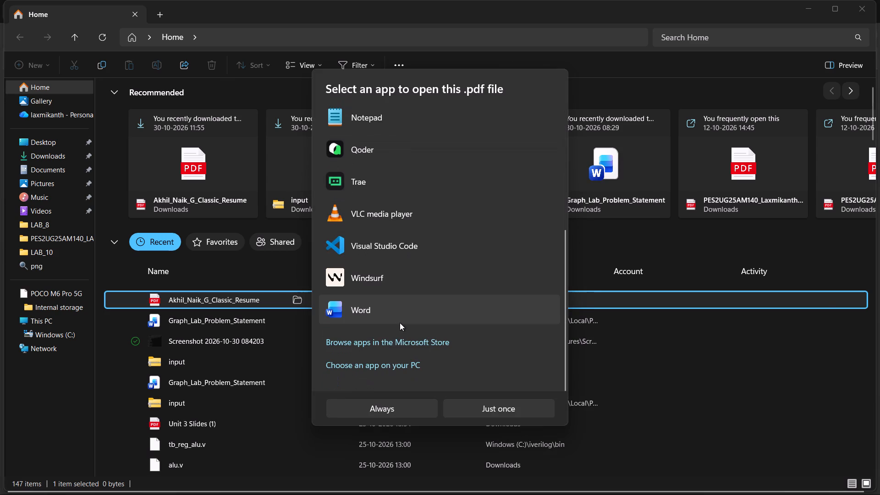
{"action": "left_click", "coordinate": [379, 320]}
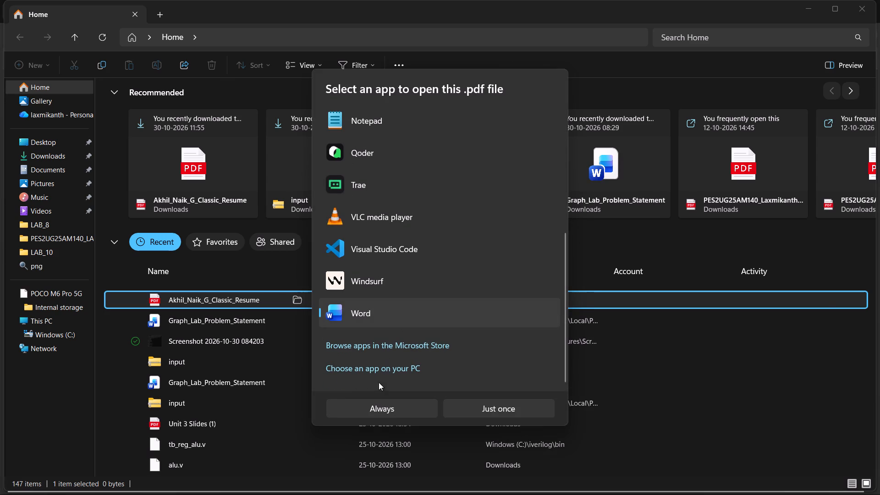
{"action": "left_click", "coordinate": [493, 407]}
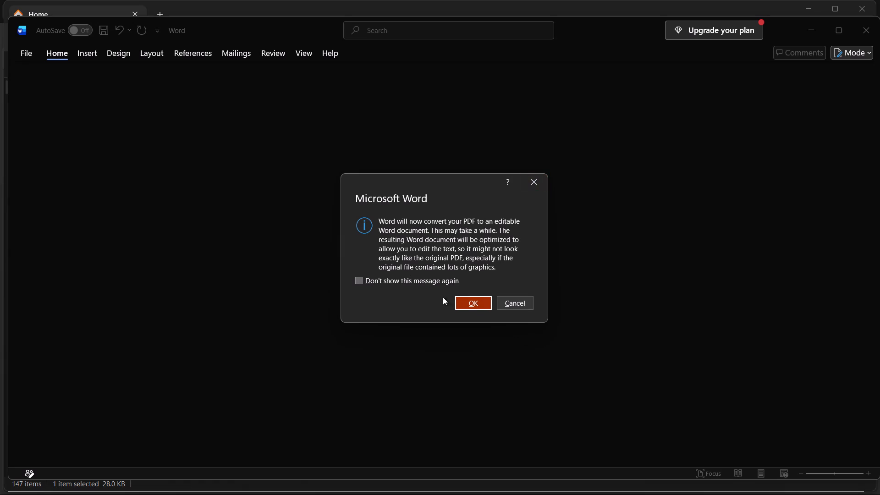
{"action": "left_click", "coordinate": [469, 297]}
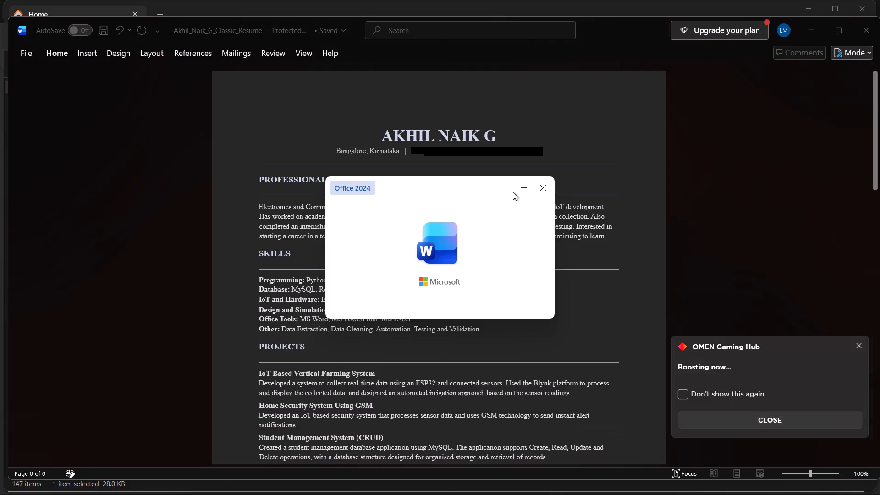
Enable editing for the protected resume document and accept the PDF conversion again.
{"action": "scroll", "coordinate": [374, 246], "scroll_direction": "down", "scroll_amount": 1}
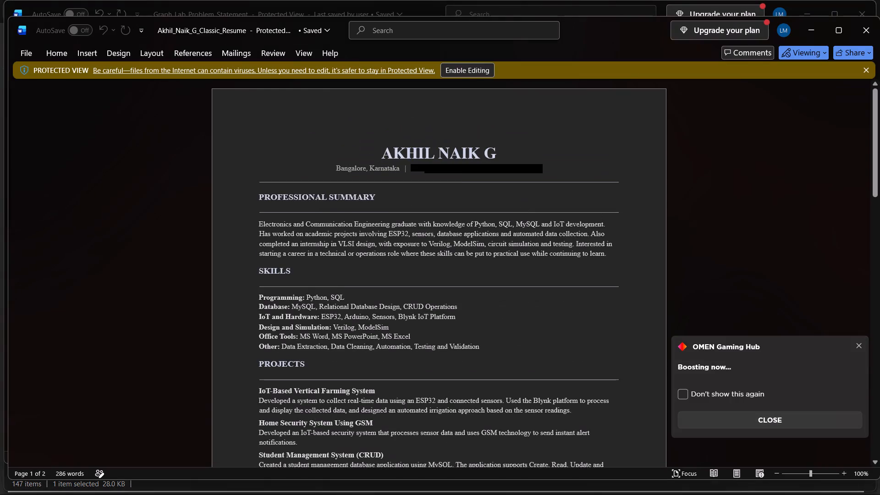
{"action": "scroll", "coordinate": [374, 246], "scroll_direction": "down", "scroll_amount": 1}
{"action": "left_click", "coordinate": [471, 73]}
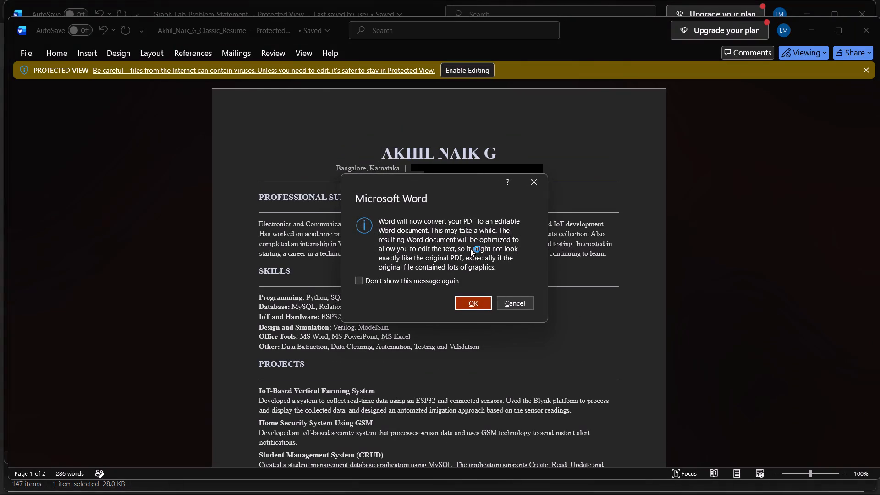
{"action": "left_click", "coordinate": [469, 307]}
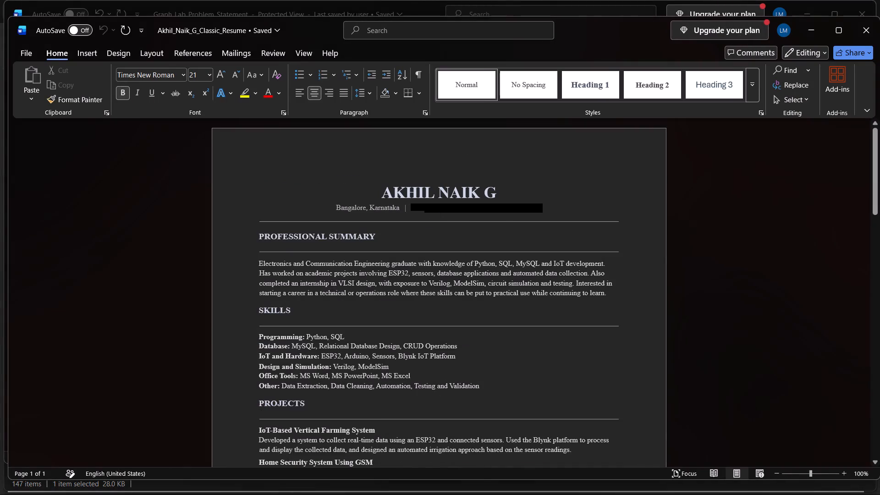
Look through the converted resume from the header down to the extra second page to check the conversion layout.
{"action": "scroll", "coordinate": [429, 217], "scroll_direction": "down", "scroll_amount": 12}
{"action": "scroll", "coordinate": [429, 217], "scroll_direction": "up", "scroll_amount": 1}
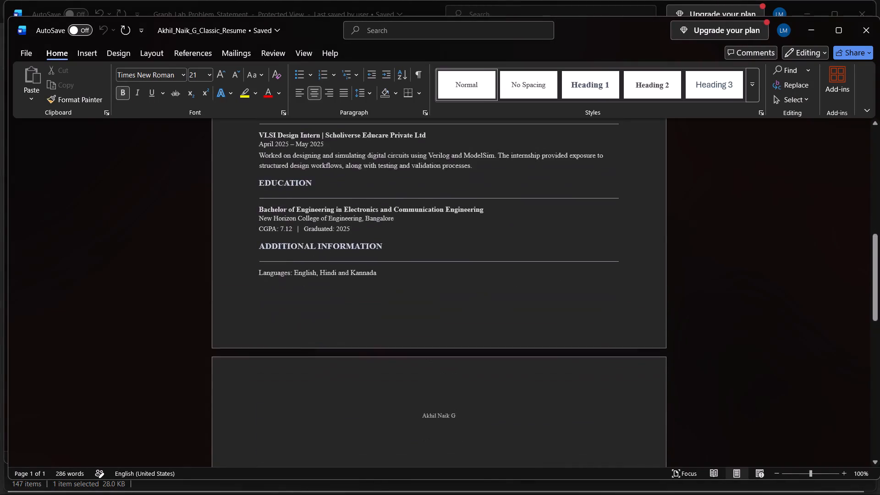
{"action": "scroll", "coordinate": [429, 217], "scroll_direction": "up", "scroll_amount": 1}
{"action": "scroll", "coordinate": [429, 217], "scroll_direction": "down", "scroll_amount": 8}
{"action": "scroll", "coordinate": [407, 244], "scroll_direction": "up", "scroll_amount": 4}
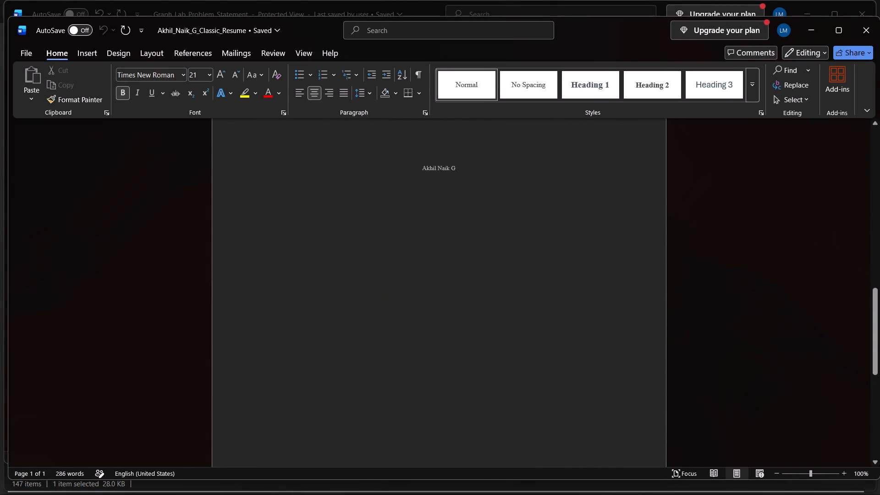
{"action": "scroll", "coordinate": [407, 244], "scroll_direction": "up", "scroll_amount": 4}
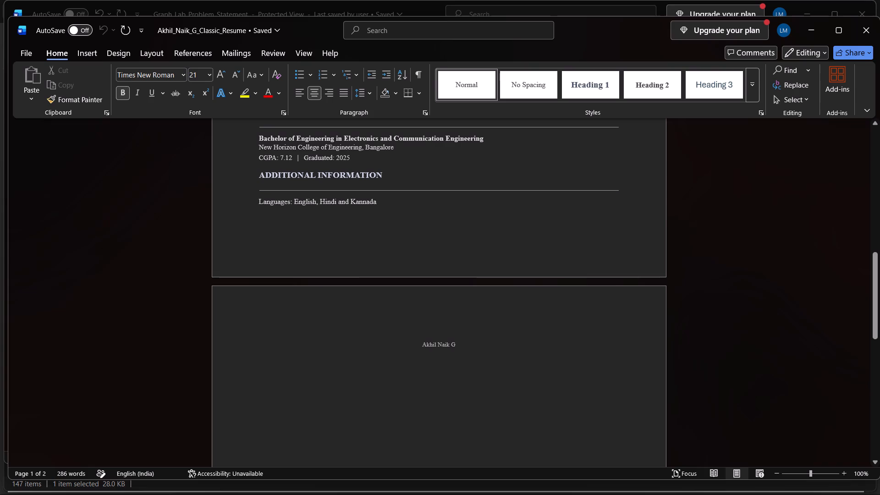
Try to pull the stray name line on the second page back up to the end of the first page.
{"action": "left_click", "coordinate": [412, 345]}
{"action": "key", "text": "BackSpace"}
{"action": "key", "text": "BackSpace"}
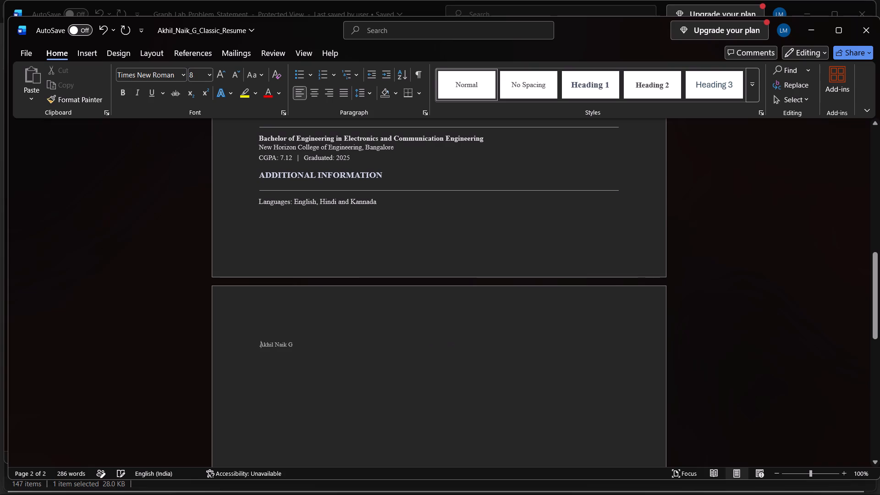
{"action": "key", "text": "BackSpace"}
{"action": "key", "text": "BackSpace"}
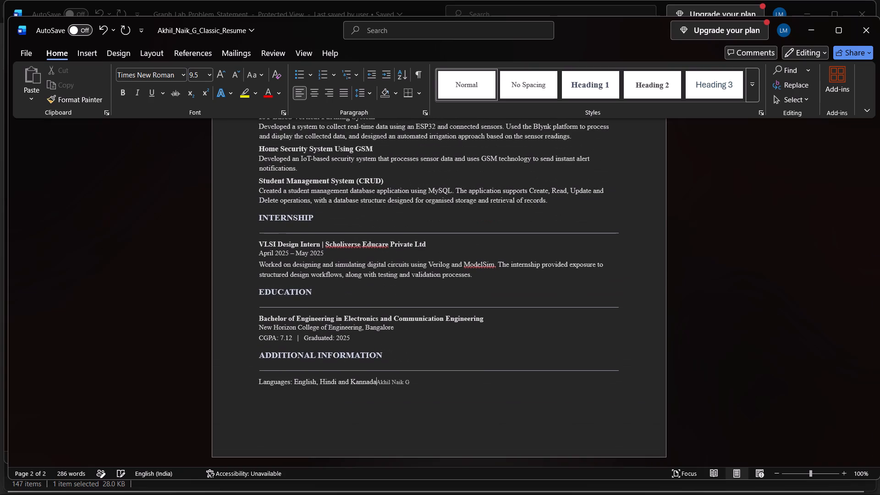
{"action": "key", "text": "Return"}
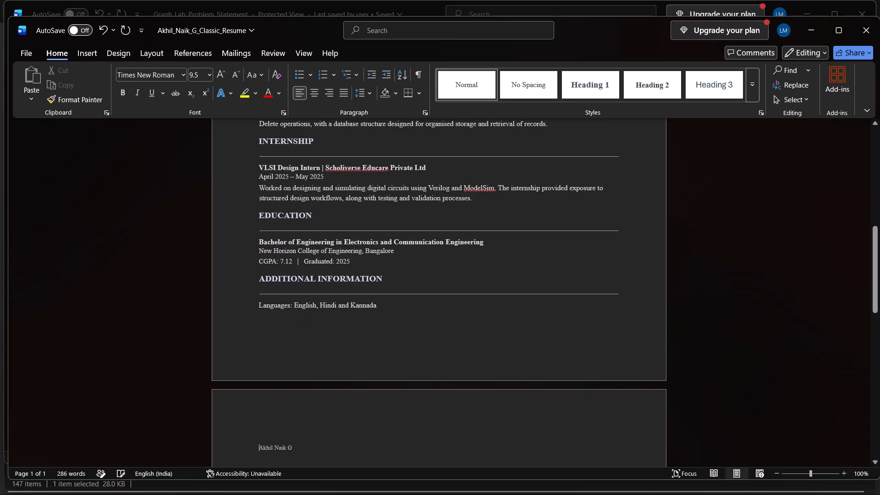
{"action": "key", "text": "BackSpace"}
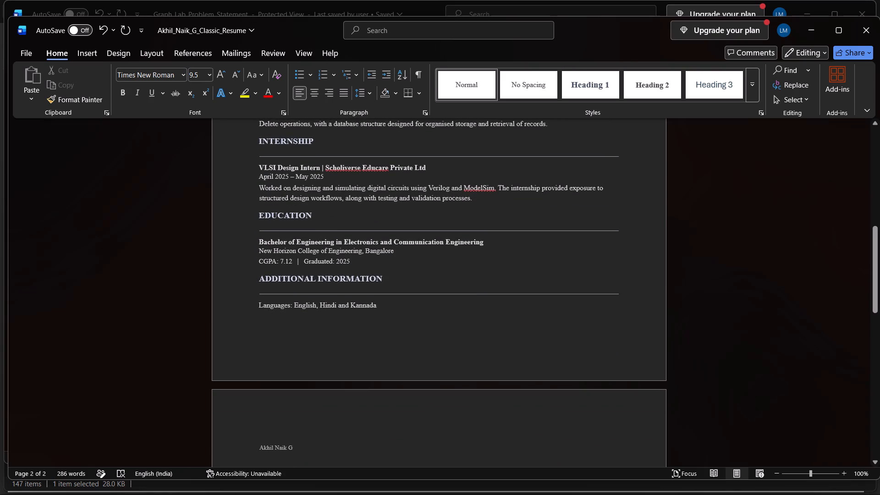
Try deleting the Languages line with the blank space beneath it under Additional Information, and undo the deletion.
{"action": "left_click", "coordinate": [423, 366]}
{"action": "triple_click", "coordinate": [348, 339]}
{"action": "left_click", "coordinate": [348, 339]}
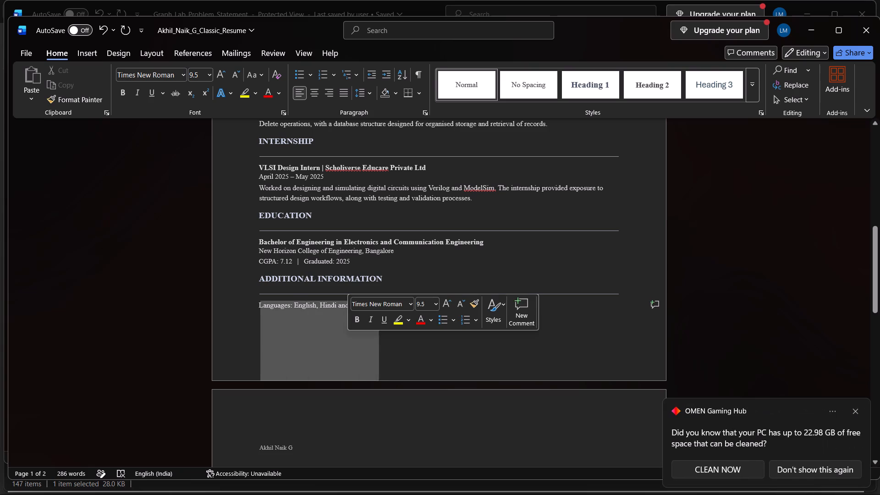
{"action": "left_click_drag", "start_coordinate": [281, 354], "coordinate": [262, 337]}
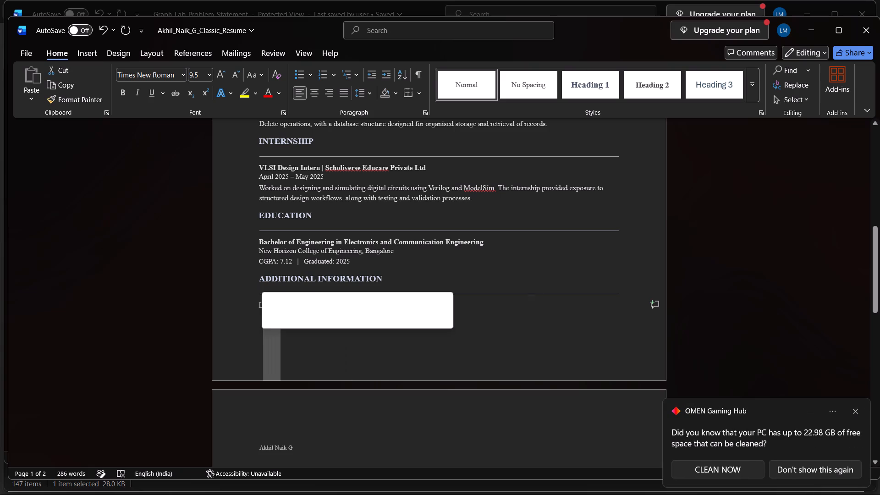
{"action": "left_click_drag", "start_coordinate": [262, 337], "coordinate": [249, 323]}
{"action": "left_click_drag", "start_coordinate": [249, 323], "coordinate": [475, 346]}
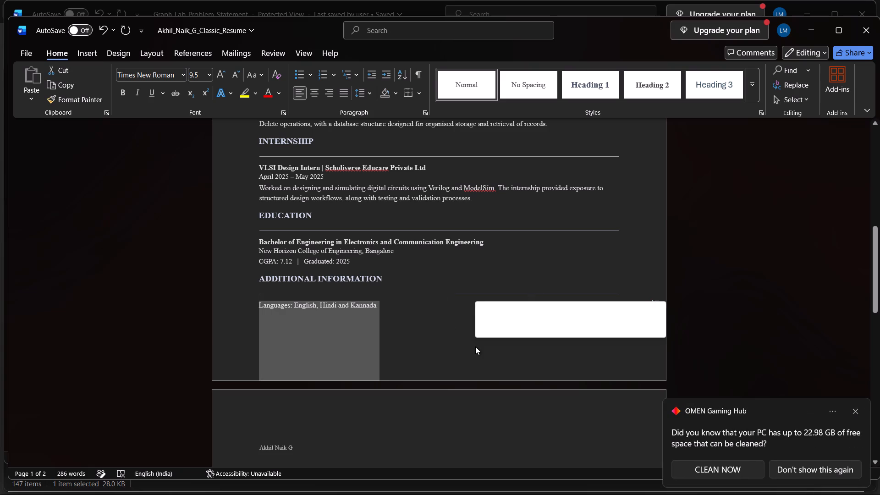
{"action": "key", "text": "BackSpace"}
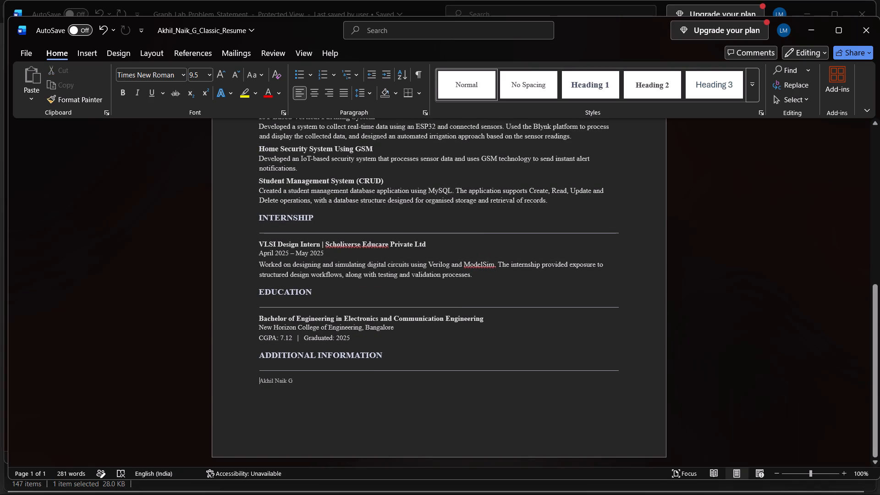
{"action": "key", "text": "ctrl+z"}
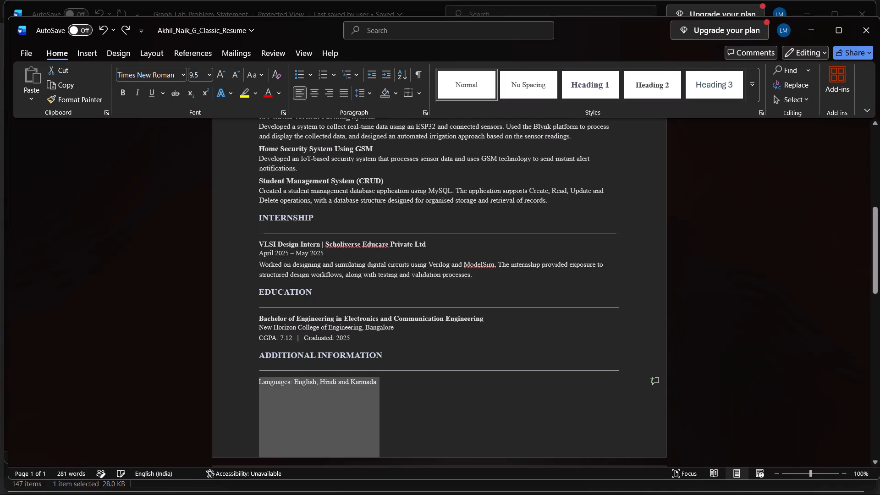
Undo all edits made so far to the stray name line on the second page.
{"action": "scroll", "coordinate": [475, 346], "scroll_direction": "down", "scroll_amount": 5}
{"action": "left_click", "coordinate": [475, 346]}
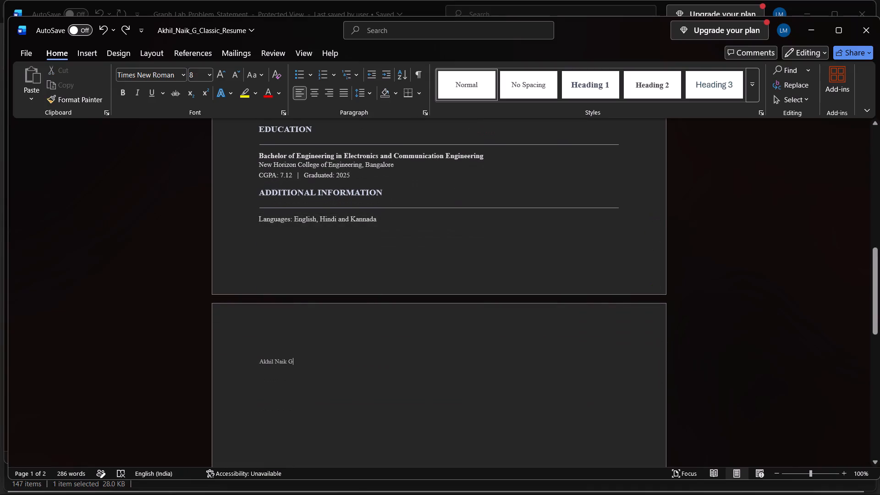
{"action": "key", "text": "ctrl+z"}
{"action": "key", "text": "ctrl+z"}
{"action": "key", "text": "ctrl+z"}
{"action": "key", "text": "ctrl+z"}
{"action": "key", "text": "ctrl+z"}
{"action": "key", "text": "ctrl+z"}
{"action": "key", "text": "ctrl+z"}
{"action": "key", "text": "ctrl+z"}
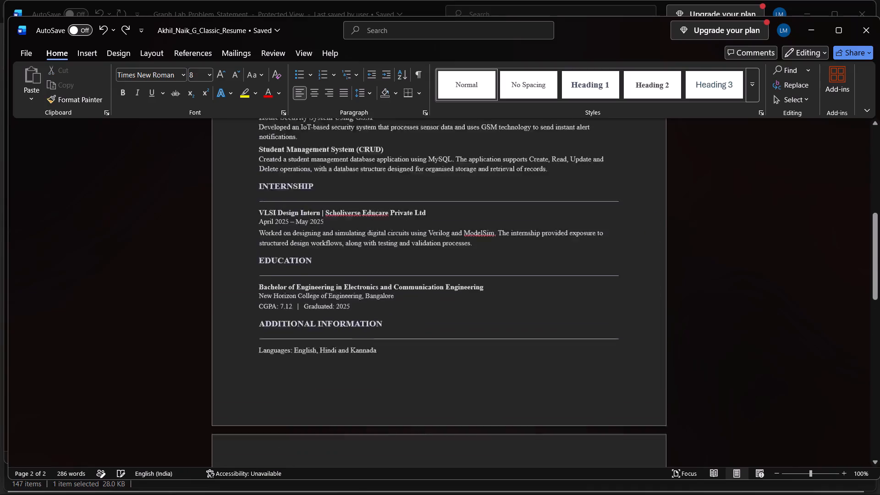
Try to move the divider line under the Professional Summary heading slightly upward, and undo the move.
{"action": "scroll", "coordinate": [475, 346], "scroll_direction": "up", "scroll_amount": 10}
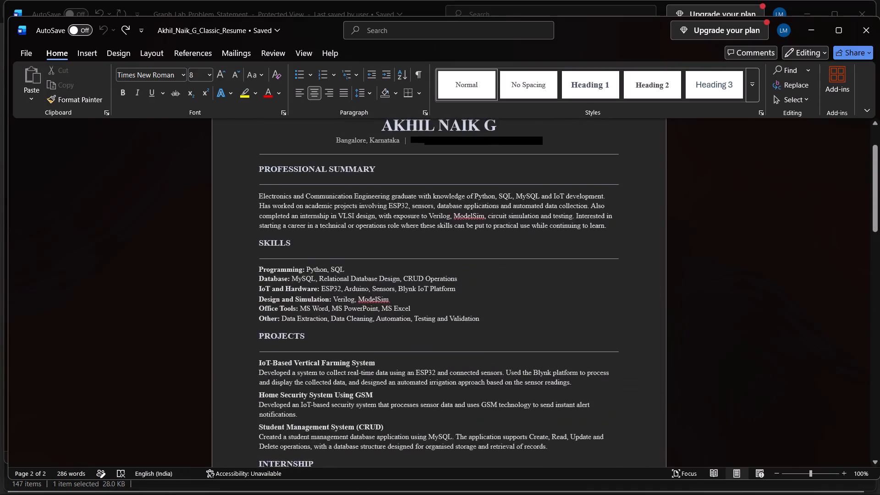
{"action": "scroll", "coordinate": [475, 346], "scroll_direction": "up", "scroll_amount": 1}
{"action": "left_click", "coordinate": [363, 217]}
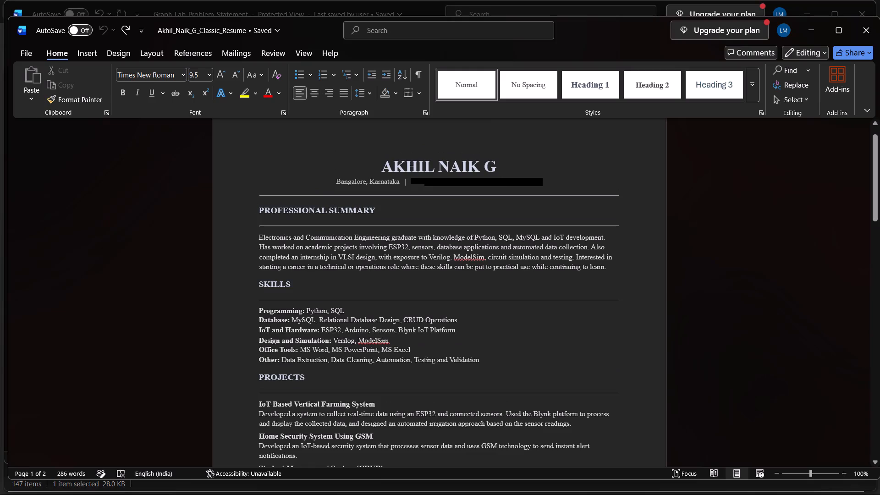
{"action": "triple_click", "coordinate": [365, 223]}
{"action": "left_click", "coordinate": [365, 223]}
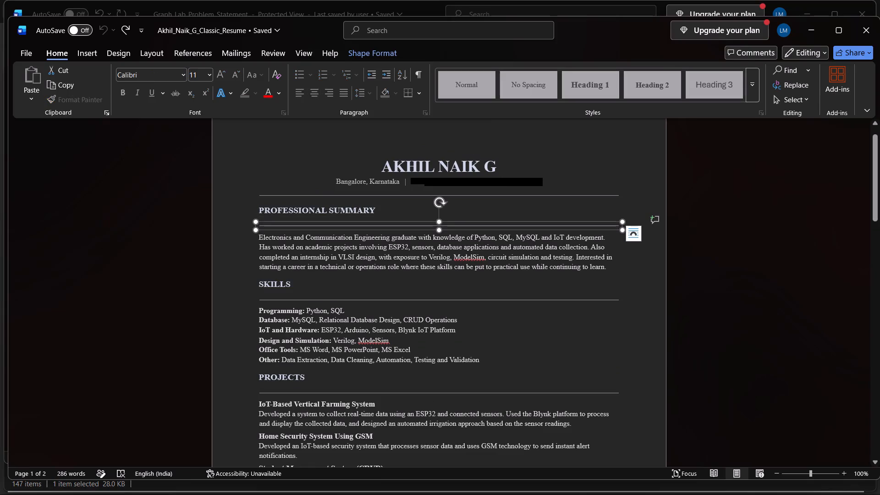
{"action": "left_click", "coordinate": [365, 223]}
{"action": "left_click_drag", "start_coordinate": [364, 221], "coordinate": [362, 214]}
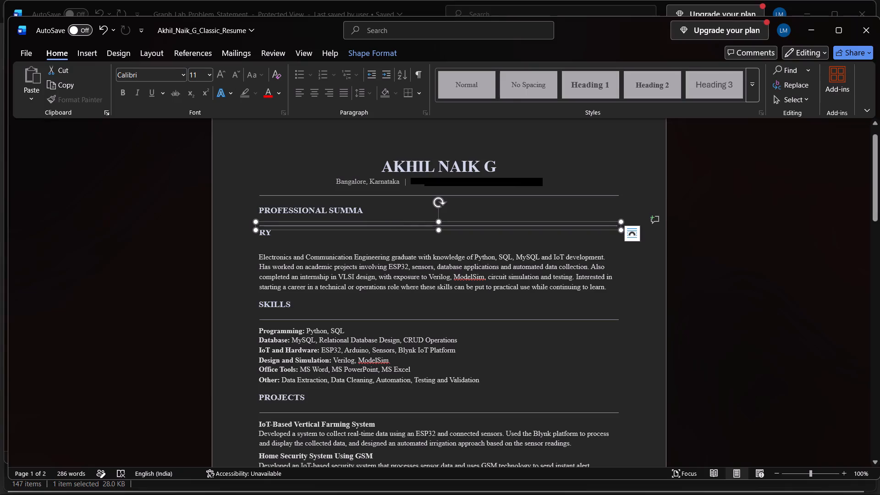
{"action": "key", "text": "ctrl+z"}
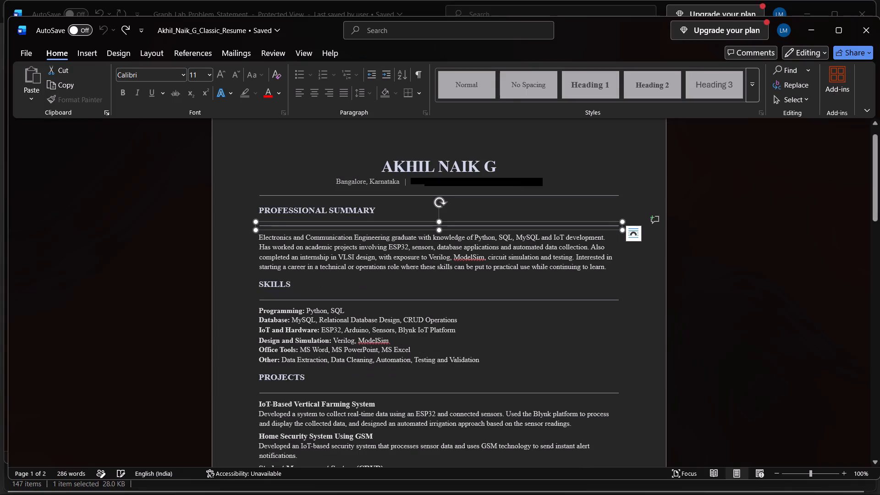
Stretch the divider shape under the Professional Summary heading upward so its line sits just below the heading, and deselect it.
{"action": "left_click", "coordinate": [440, 223]}
{"action": "left_click_drag", "start_coordinate": [440, 223], "coordinate": [439, 208]}
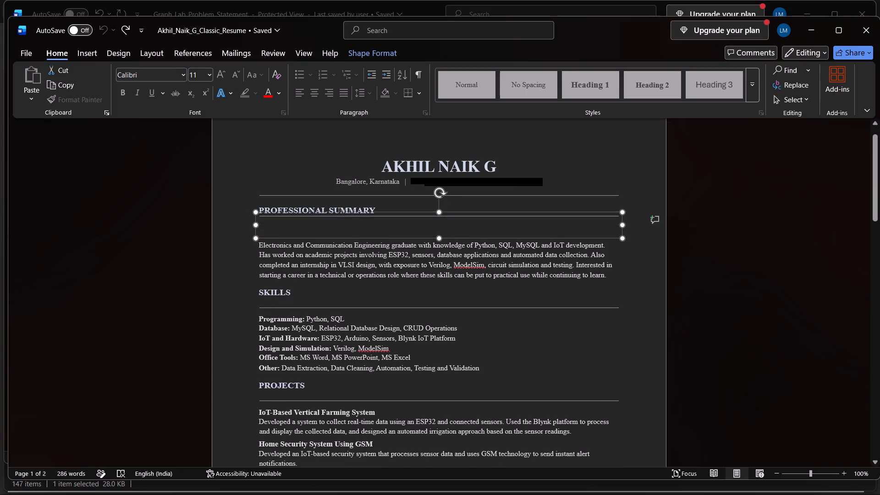
{"action": "left_click_drag", "start_coordinate": [439, 208], "coordinate": [440, 217]}
{"action": "left_click", "coordinate": [239, 251]}
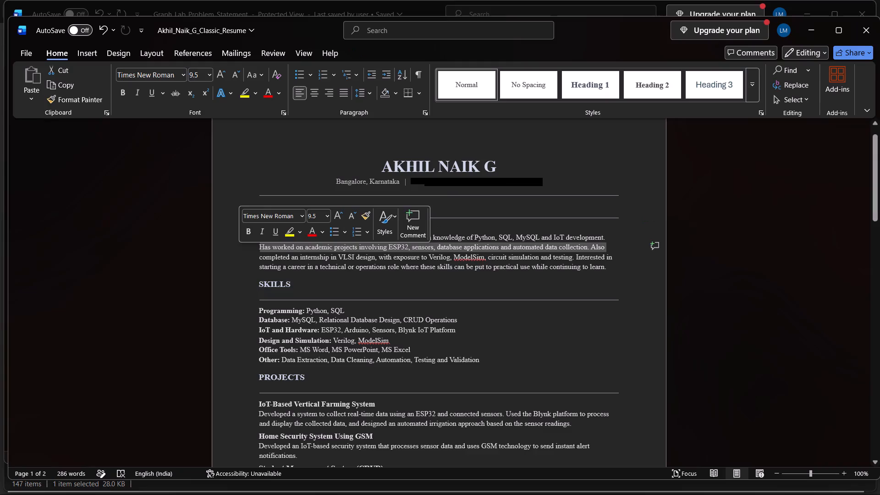
{"action": "left_click", "coordinate": [221, 280]}
{"action": "left_click", "coordinate": [239, 331]}
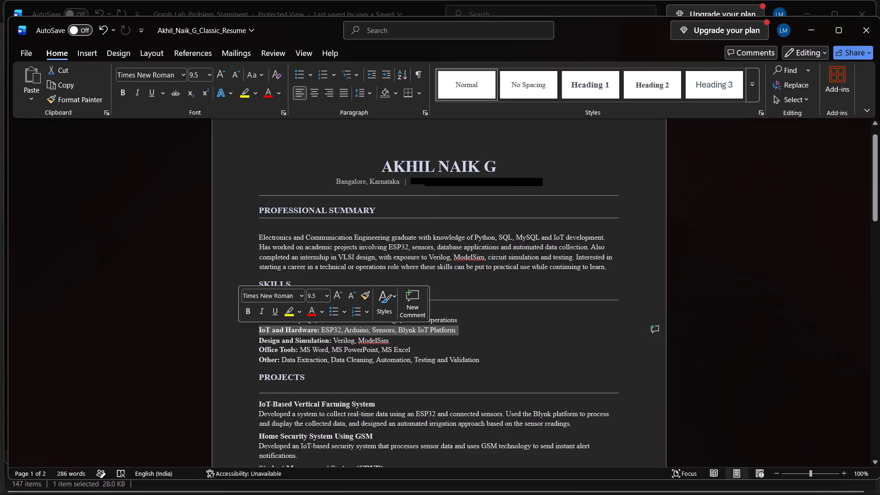
{"action": "left_click", "coordinate": [413, 272]}
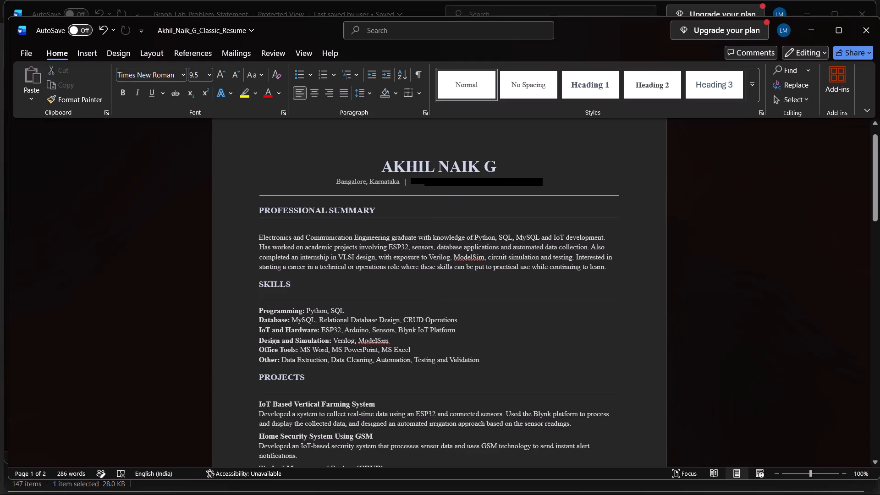
Remove the empty line between the Professional Summary divider and its paragraph, undoing any letters deleted from the heading.
{"action": "left_click", "coordinate": [280, 227]}
{"action": "key", "text": "BackSpace"}
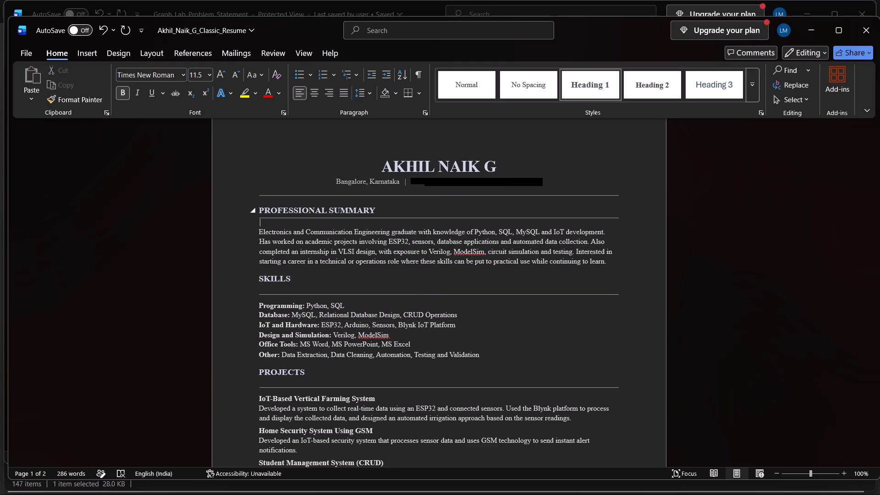
{"action": "key", "text": "BackSpace"}
{"action": "key", "text": "BackSpace"}
{"action": "key", "text": "ctrl+z"}
{"action": "key", "text": "ctrl+z"}
{"action": "left_click", "coordinate": [242, 239]}
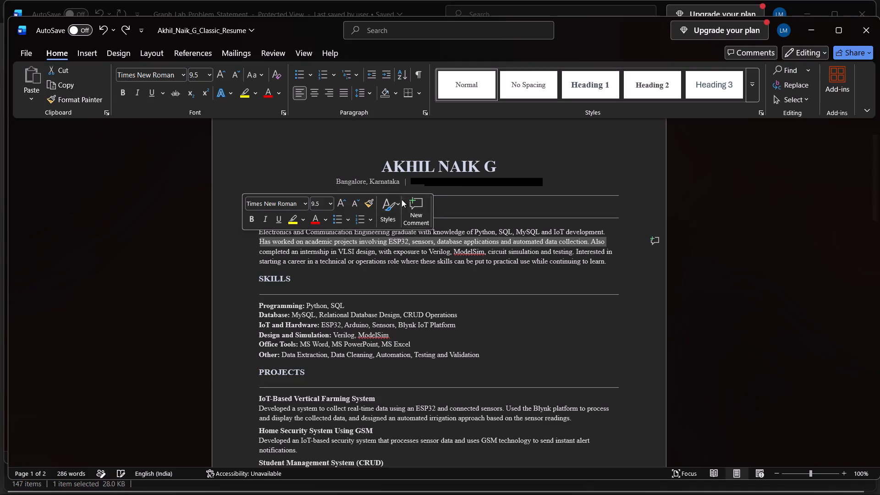
{"action": "left_click", "coordinate": [473, 201]}
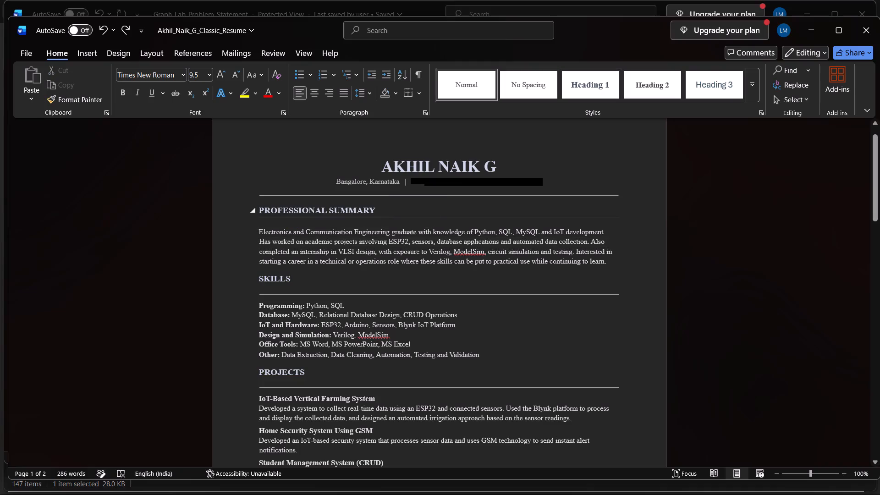
Change the Professional Summary heading text to PROFILE.
{"action": "left_click", "coordinate": [282, 209]}
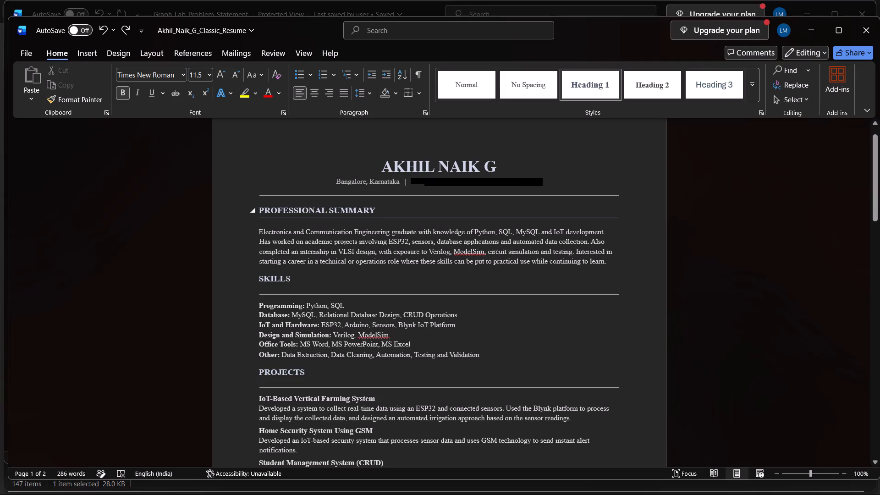
{"action": "left_click", "coordinate": [282, 209]}
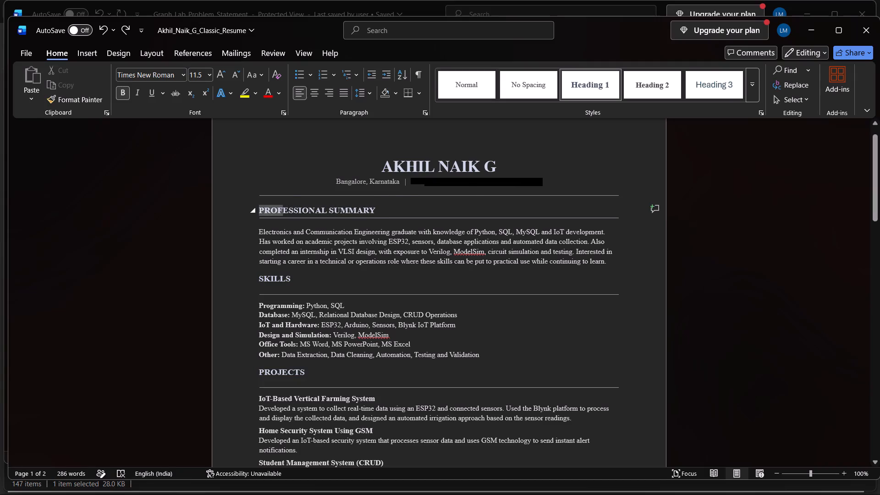
{"action": "left_click", "coordinate": [291, 208]}
{"action": "left_click", "coordinate": [379, 213]}
{"action": "key", "text": "BackSpace"}
{"action": "key", "text": "BackSpace"}
{"action": "key", "text": "BackSpace"}
{"action": "key", "text": "BackSpace"}
{"action": "key", "text": "BackSpace"}
{"action": "key", "text": "BackSpace"}
{"action": "key", "text": "BackSpace"}
{"action": "key", "text": "BackSpace"}
{"action": "key", "text": "BackSpace"}
{"action": "key", "text": "BackSpace"}
{"action": "key", "text": "BackSpace"}
{"action": "key", "text": "BackSpace"}
{"action": "key", "text": "BackSpace"}
{"action": "key", "text": "BackSpace"}
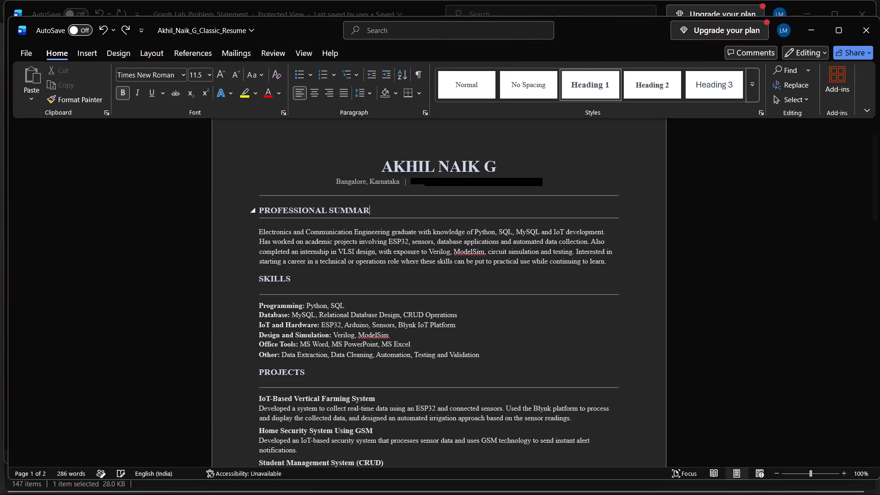
{"action": "key", "text": "BackSpace"}
{"action": "key", "text": "BackSpace"}
{"action": "type", "text": "ILW"}
{"action": "key", "text": "BackSpace"}
{"action": "key", "text": "e"}
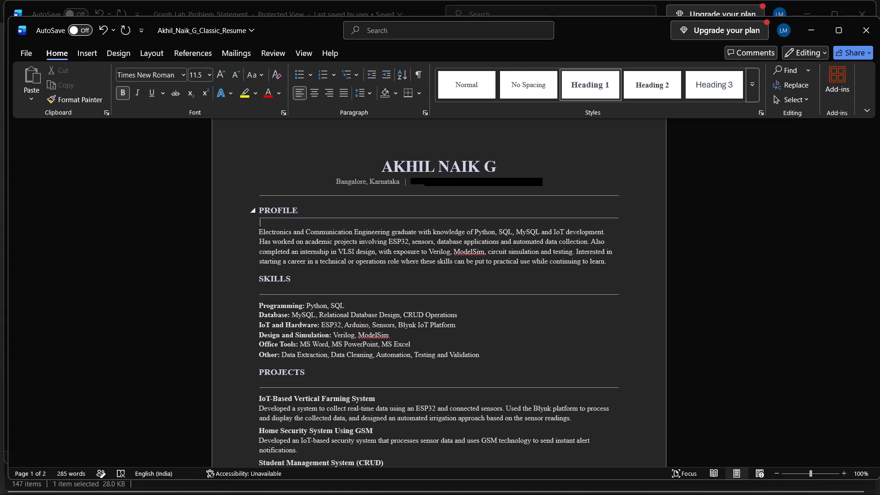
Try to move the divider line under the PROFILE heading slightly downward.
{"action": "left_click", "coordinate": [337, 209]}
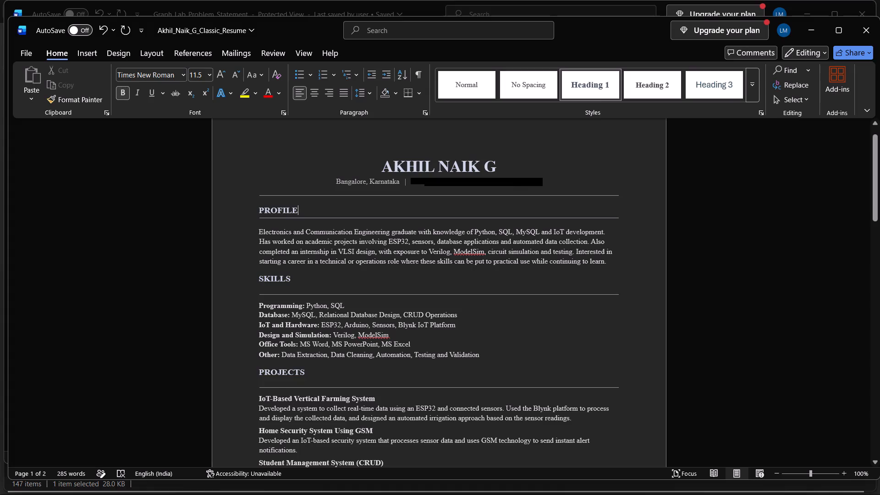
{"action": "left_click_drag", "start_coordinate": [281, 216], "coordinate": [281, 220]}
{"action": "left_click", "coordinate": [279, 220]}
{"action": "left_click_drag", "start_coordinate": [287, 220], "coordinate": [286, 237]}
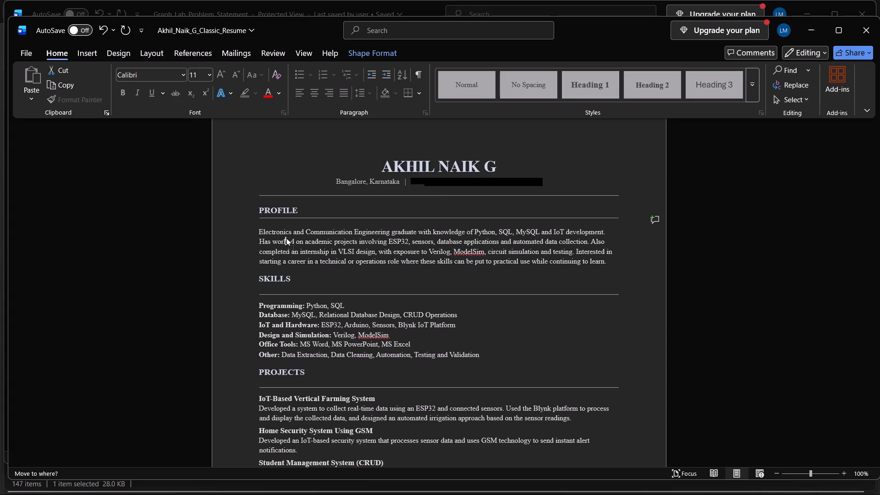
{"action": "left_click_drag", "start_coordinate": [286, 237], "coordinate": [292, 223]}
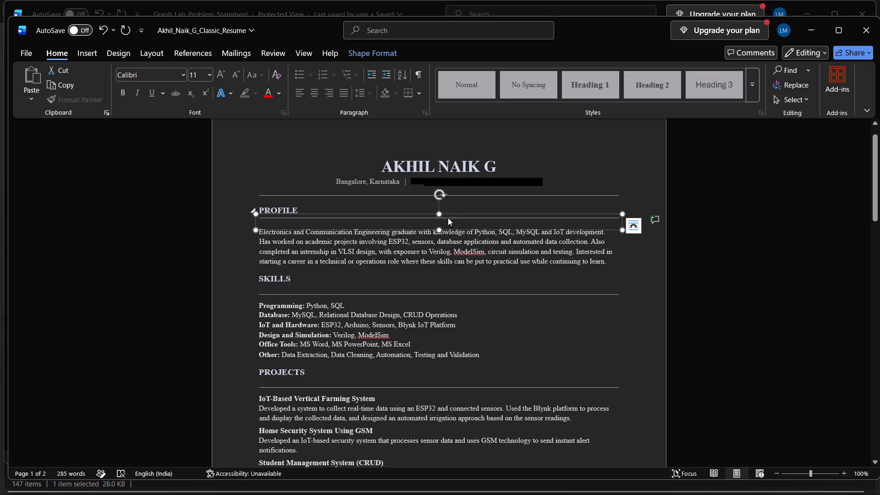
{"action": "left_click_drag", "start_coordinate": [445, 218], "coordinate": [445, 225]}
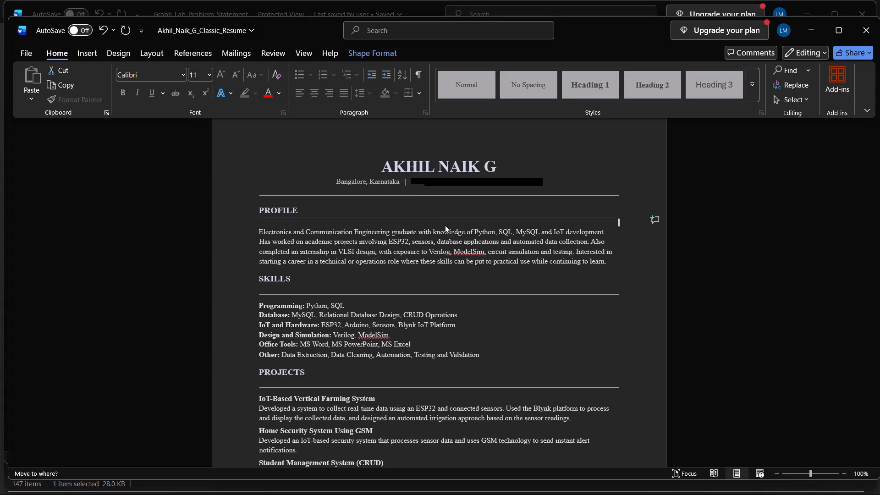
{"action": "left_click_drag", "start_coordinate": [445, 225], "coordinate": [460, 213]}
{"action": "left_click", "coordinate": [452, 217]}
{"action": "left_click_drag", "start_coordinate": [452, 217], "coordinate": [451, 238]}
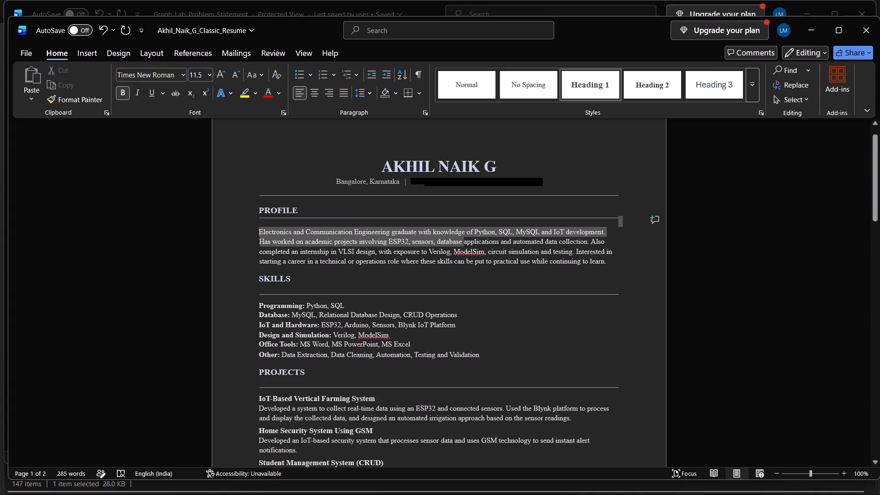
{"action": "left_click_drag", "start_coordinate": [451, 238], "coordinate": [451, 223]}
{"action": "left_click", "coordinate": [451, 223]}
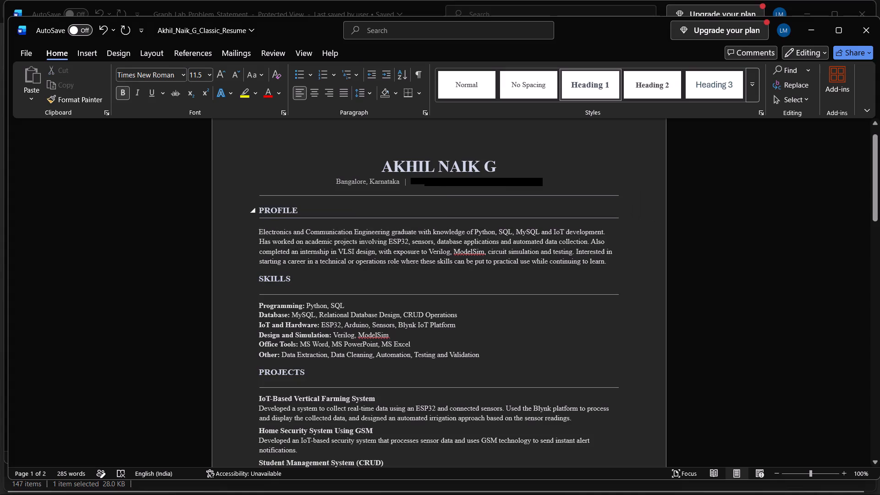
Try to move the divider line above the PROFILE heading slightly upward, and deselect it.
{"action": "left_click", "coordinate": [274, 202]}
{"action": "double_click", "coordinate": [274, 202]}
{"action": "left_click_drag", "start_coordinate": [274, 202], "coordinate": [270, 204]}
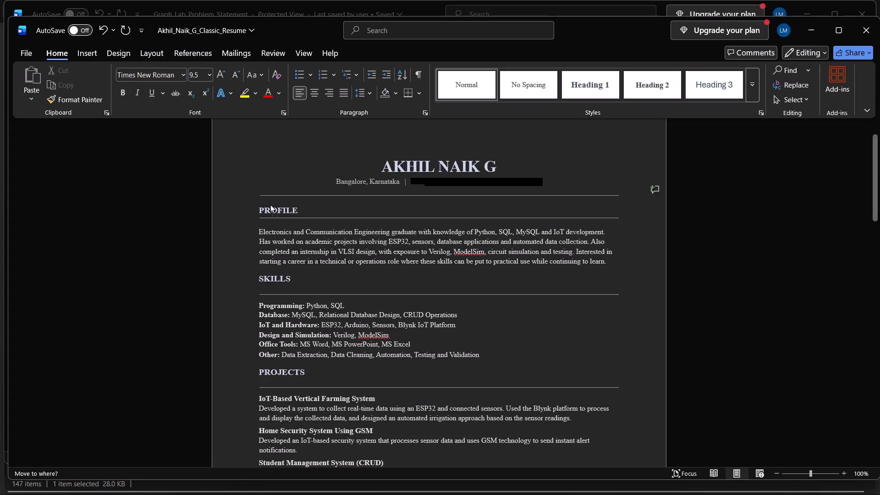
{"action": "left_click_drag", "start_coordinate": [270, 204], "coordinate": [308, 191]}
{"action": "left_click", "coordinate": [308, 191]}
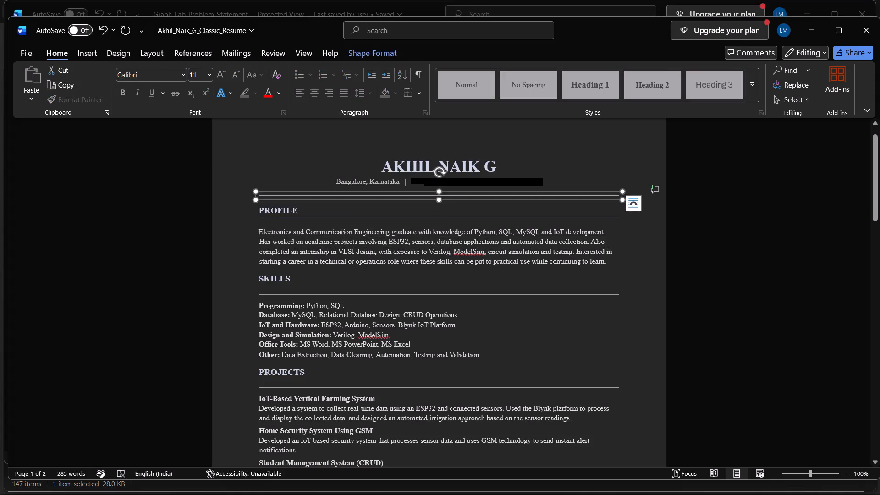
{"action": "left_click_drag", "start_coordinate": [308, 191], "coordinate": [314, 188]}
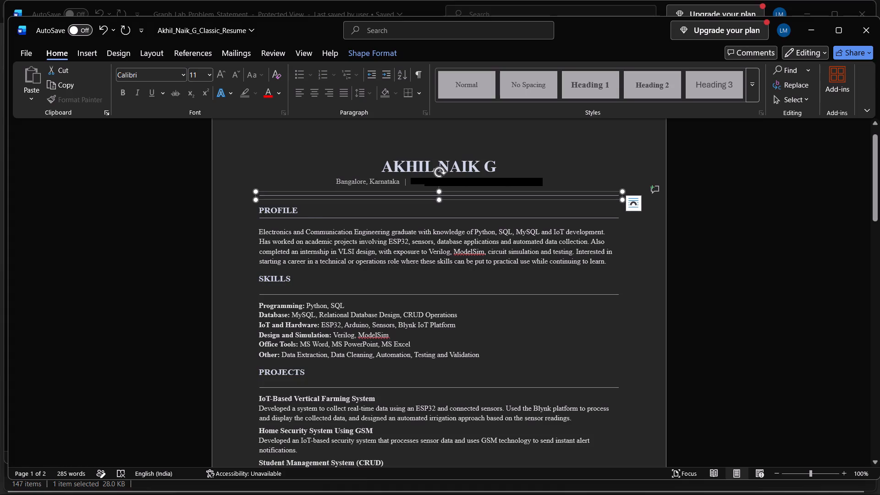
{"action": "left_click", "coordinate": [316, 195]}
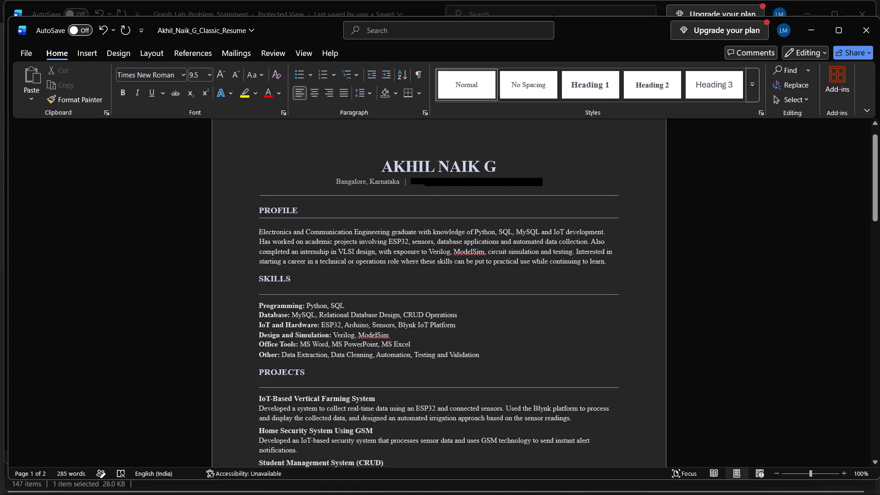
Shrink the divider shape under the PROFILE heading from its upper edge so its line sits slightly lower, and deselect it.
{"action": "left_click", "coordinate": [428, 221]}
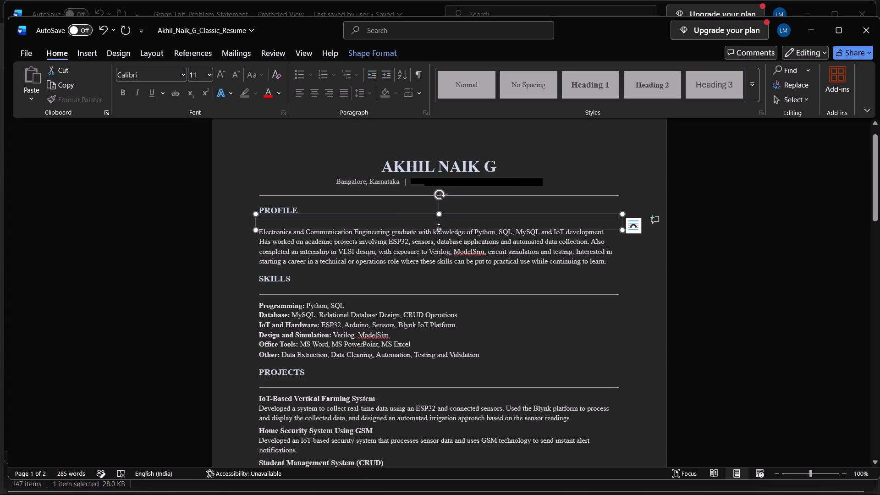
{"action": "left_click_drag", "start_coordinate": [439, 228], "coordinate": [444, 223]}
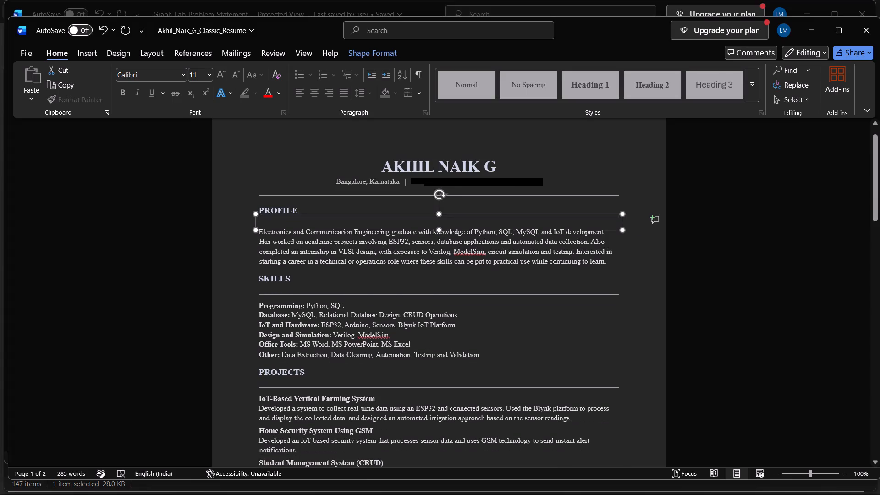
{"action": "left_click_drag", "start_coordinate": [444, 223], "coordinate": [442, 216]}
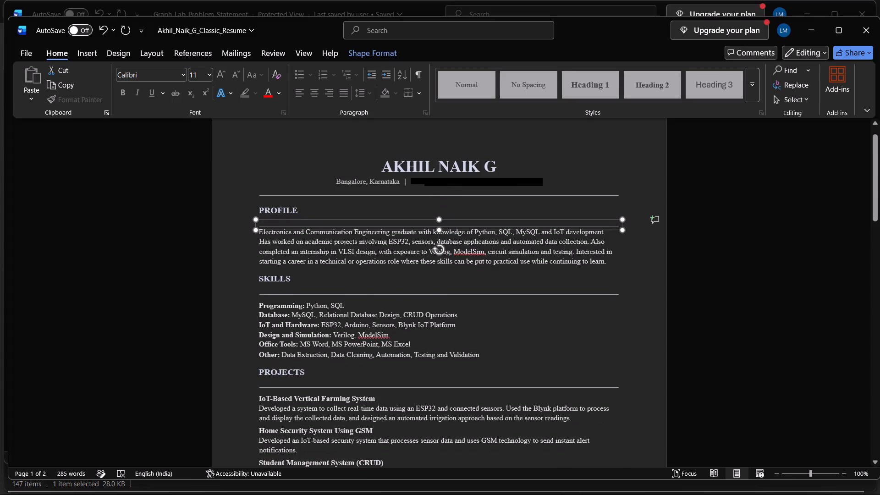
{"action": "left_click_drag", "start_coordinate": [442, 216], "coordinate": [444, 221]}
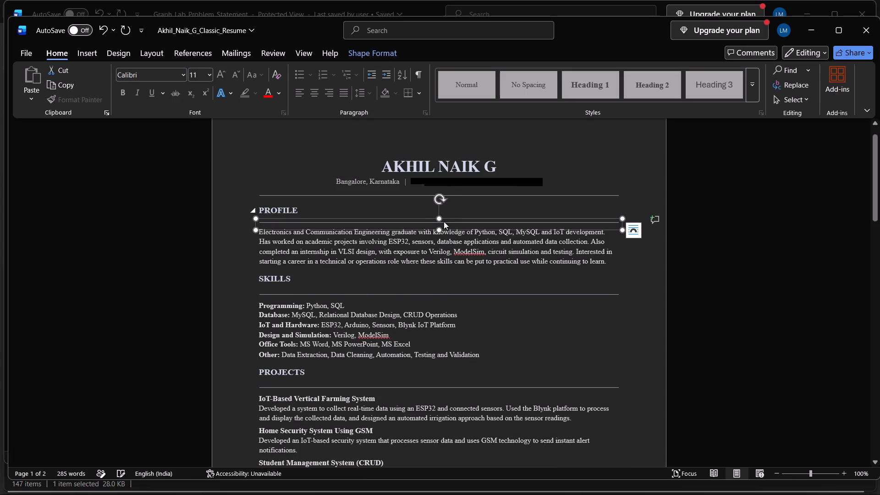
{"action": "left_click", "coordinate": [239, 194]}
{"action": "left_click", "coordinate": [192, 192]}
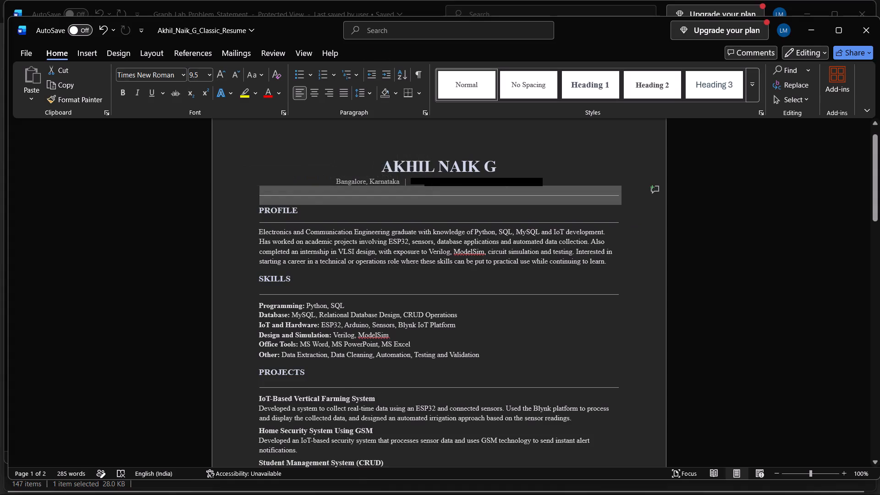
{"action": "left_click", "coordinate": [571, 195]}
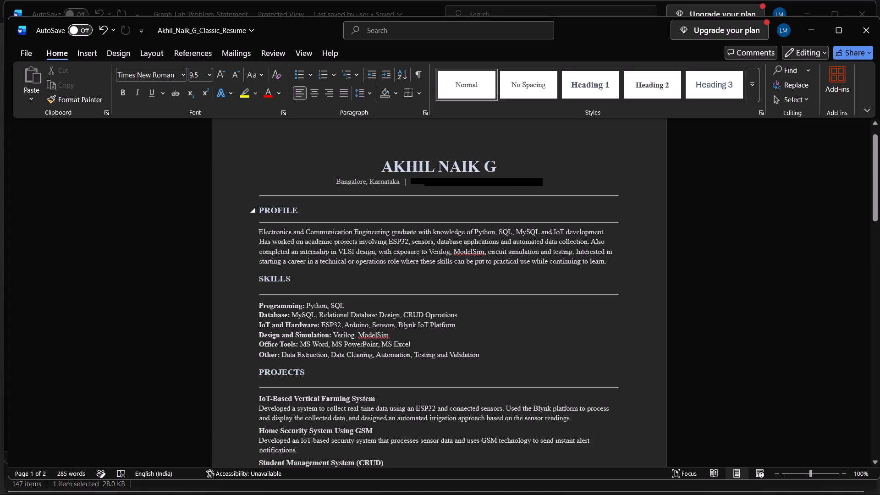
Move the divider line from below the SKILLS heading to a new line after the profile paragraph, removing the blank line left behind.
{"action": "left_click_drag", "start_coordinate": [297, 282], "coordinate": [296, 287]}
{"action": "left_click", "coordinate": [293, 297]}
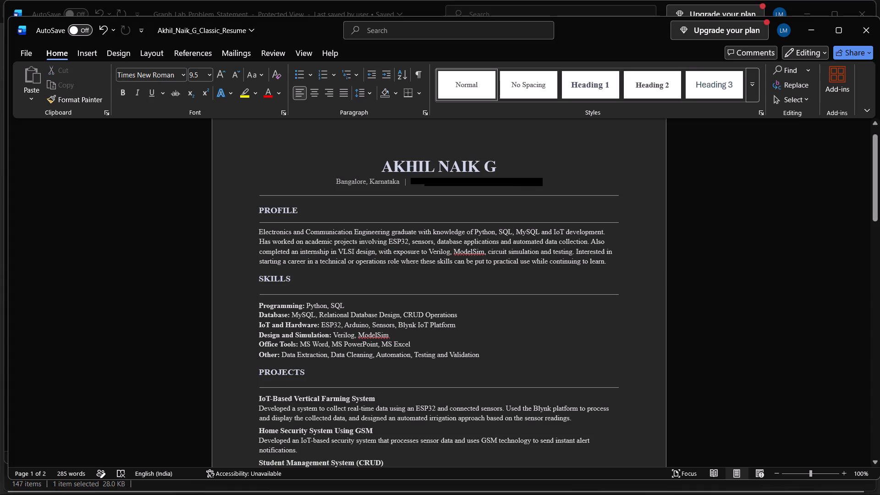
{"action": "left_click", "coordinate": [292, 296]}
{"action": "left_click", "coordinate": [292, 296]}
{"action": "left_click_drag", "start_coordinate": [292, 296], "coordinate": [360, 293]}
{"action": "key", "text": "ctrl+x"}
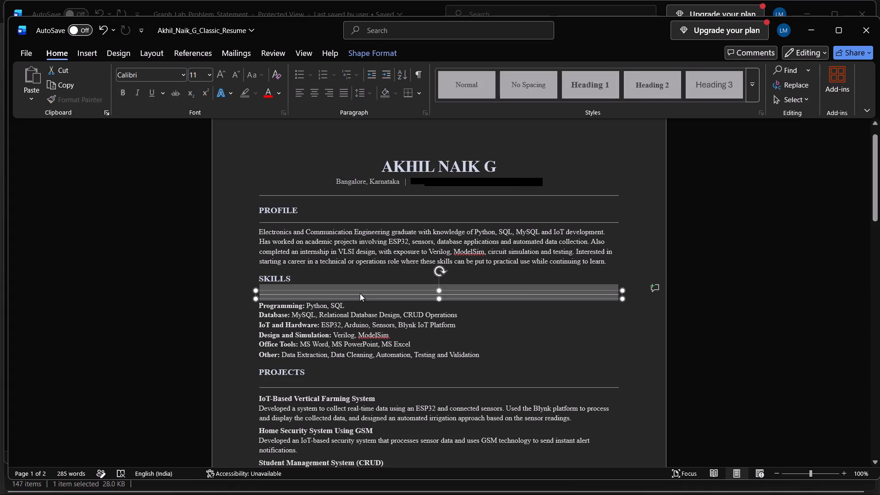
{"action": "key", "text": "BackSpace"}
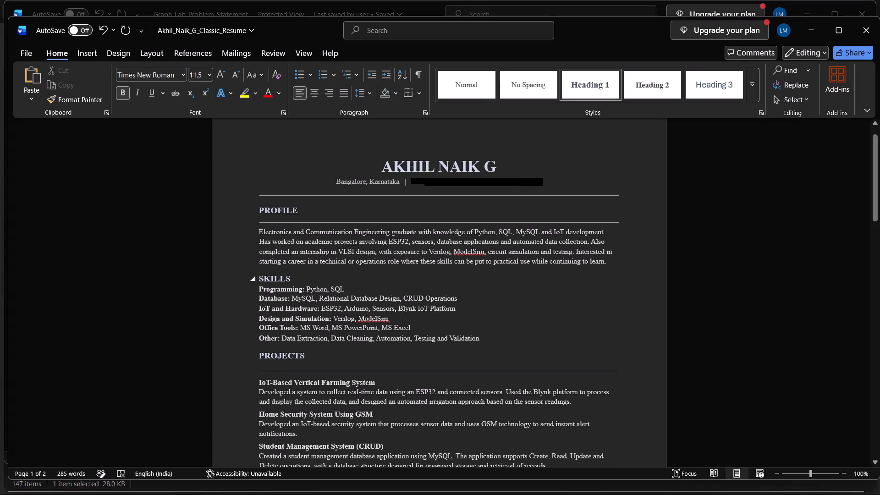
{"action": "left_click", "coordinate": [610, 264]}
{"action": "key", "text": "Return"}
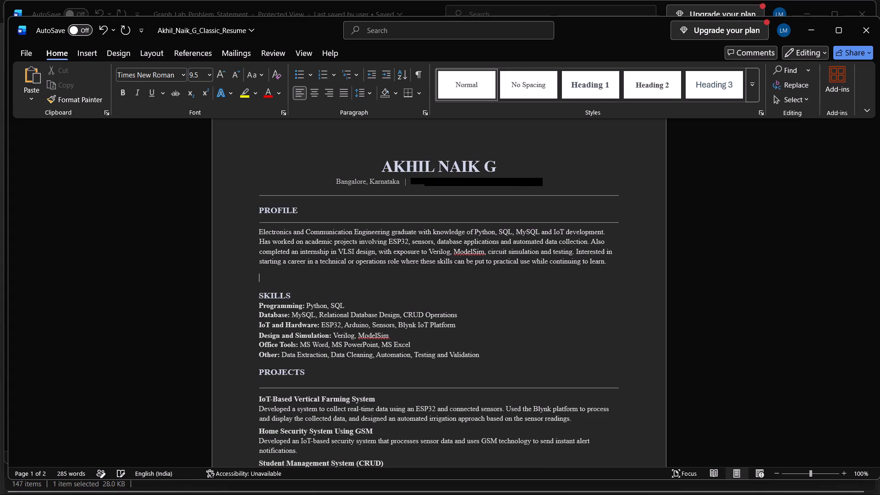
{"action": "key", "text": "ctrl+v"}
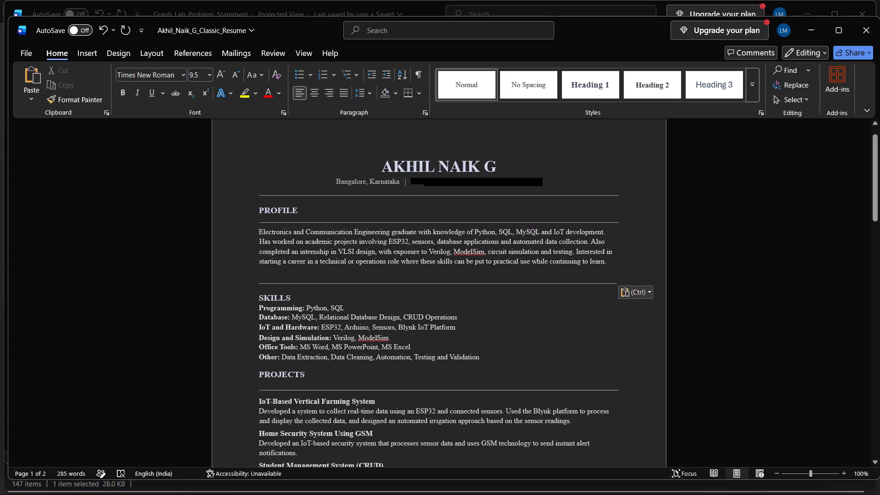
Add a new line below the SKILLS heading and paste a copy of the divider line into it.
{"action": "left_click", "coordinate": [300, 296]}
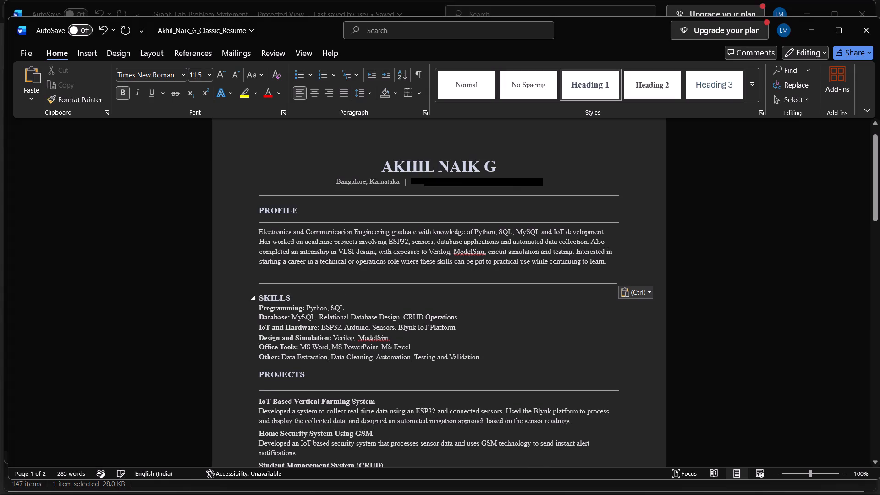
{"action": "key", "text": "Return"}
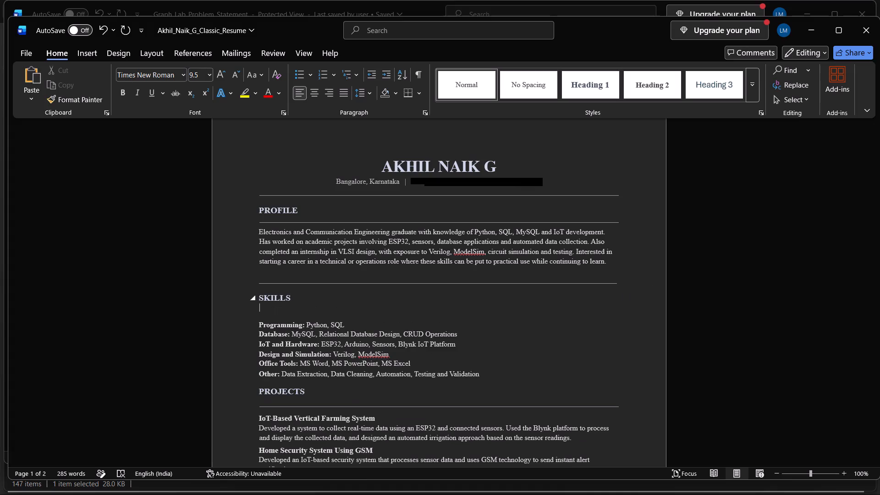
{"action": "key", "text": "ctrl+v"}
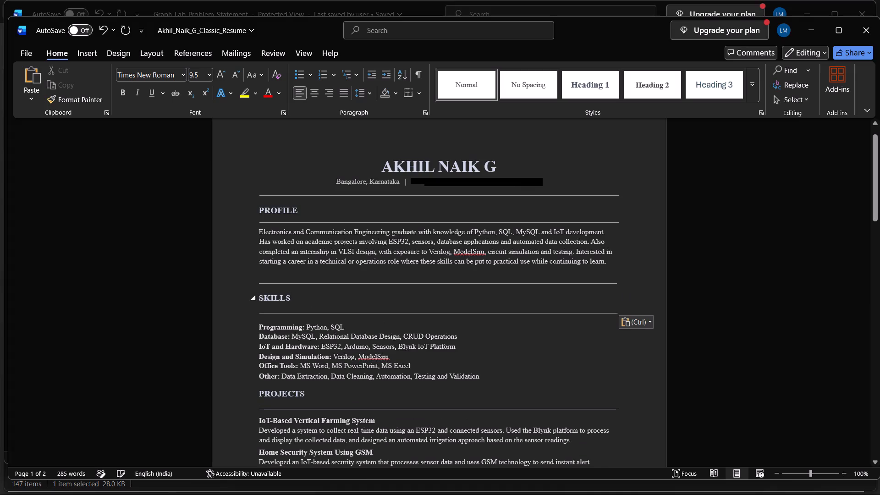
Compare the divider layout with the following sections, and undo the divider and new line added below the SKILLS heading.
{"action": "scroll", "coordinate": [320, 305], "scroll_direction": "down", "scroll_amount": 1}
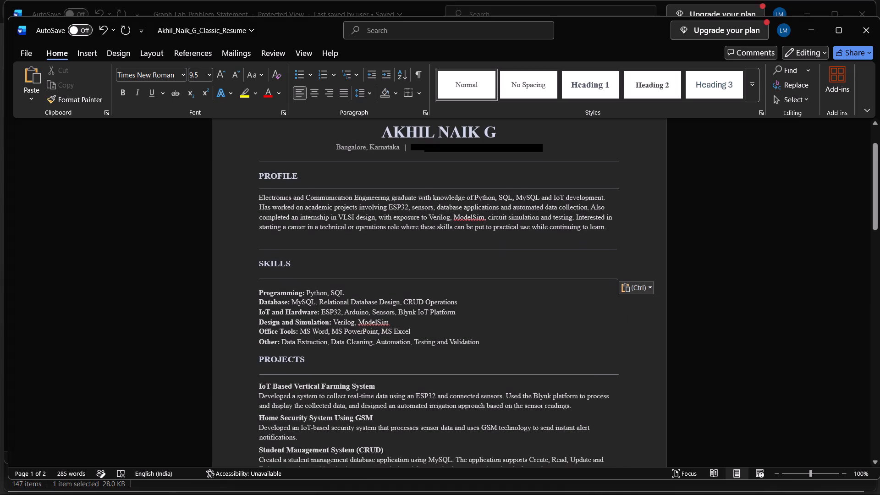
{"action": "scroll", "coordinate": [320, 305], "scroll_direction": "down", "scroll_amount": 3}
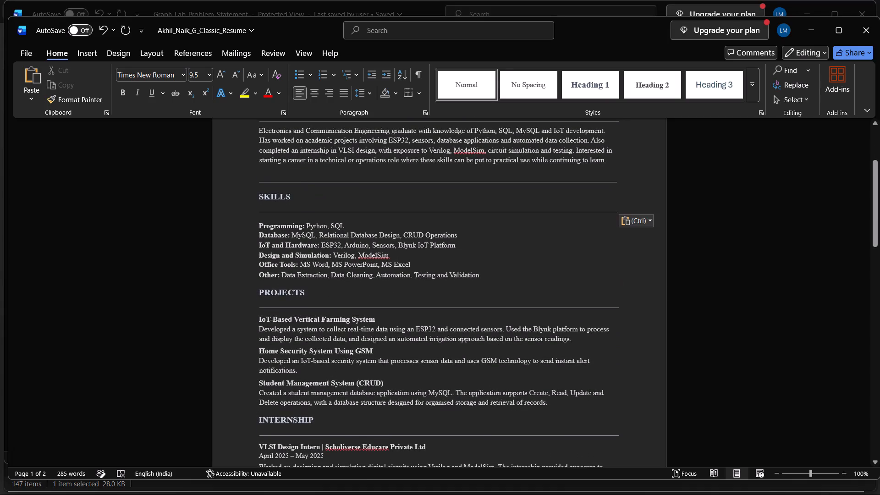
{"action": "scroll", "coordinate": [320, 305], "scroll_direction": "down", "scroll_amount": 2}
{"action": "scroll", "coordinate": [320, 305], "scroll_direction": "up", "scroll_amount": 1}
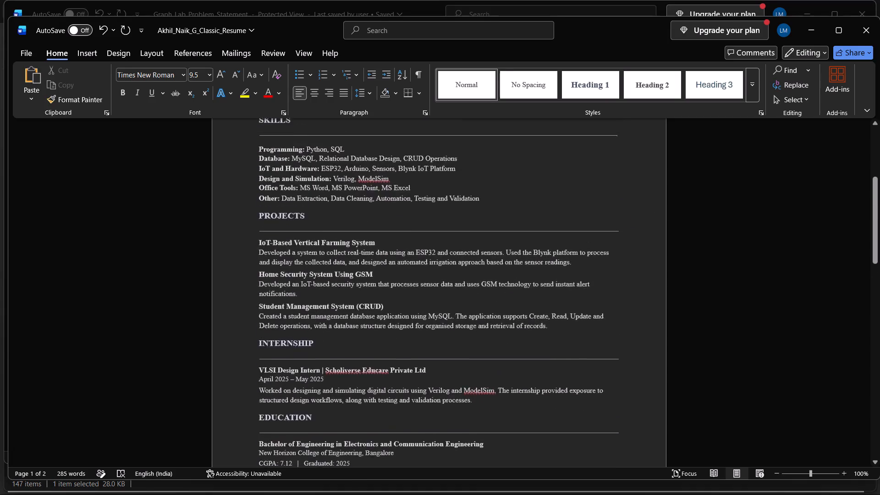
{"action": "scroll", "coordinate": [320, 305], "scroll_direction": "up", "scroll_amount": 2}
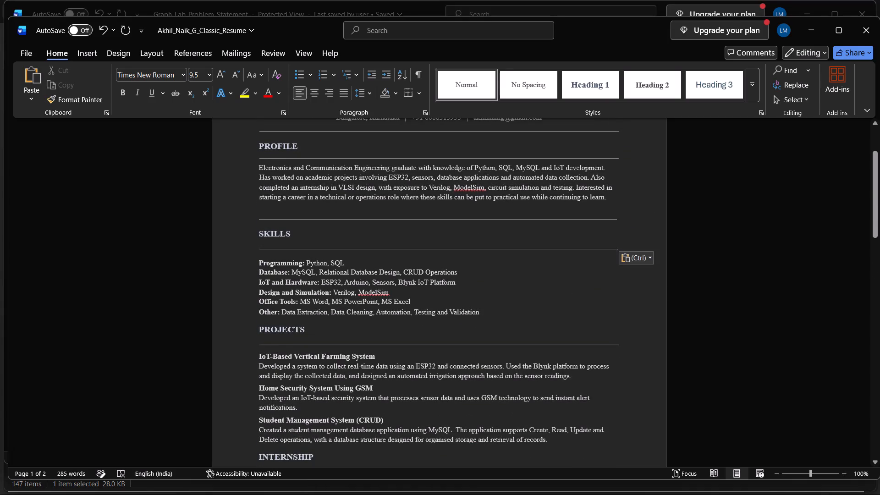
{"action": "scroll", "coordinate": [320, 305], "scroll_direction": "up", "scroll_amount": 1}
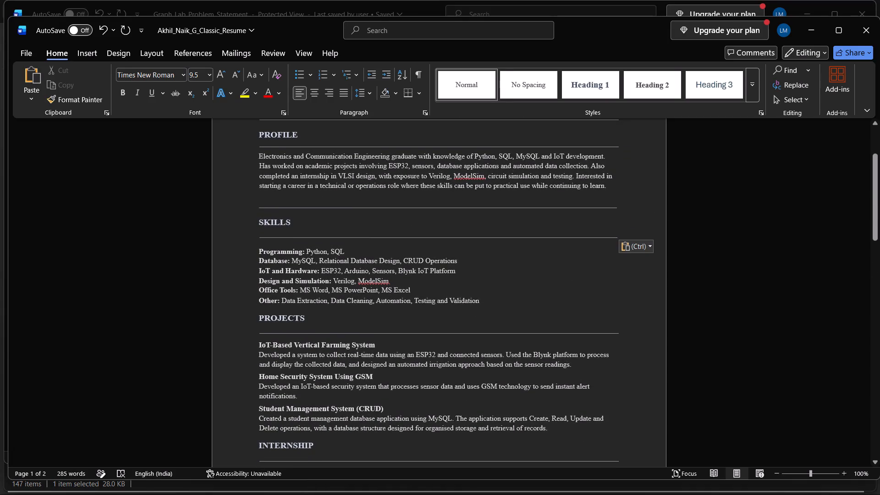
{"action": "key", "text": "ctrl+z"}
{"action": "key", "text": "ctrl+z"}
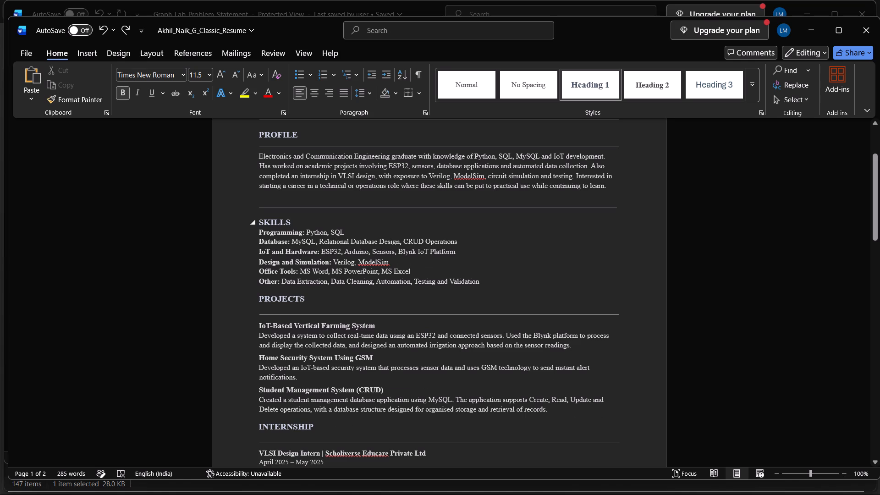
Append a colon to the SKILLS heading, keeping the Programming line directly beneath it without a blank line.
{"action": "key", "text": "shift+colon"}
{"action": "key", "text": "Return"}
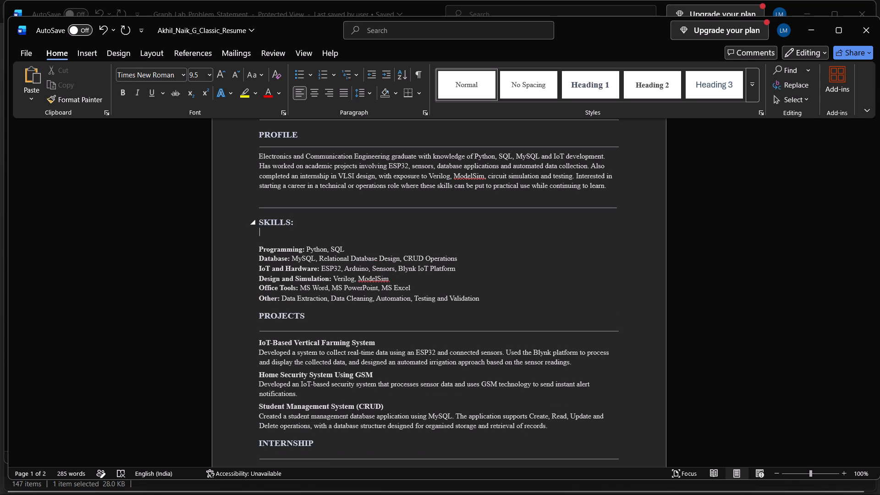
{"action": "left_click_drag", "start_coordinate": [268, 233], "coordinate": [261, 238]}
{"action": "left_click", "coordinate": [261, 238]}
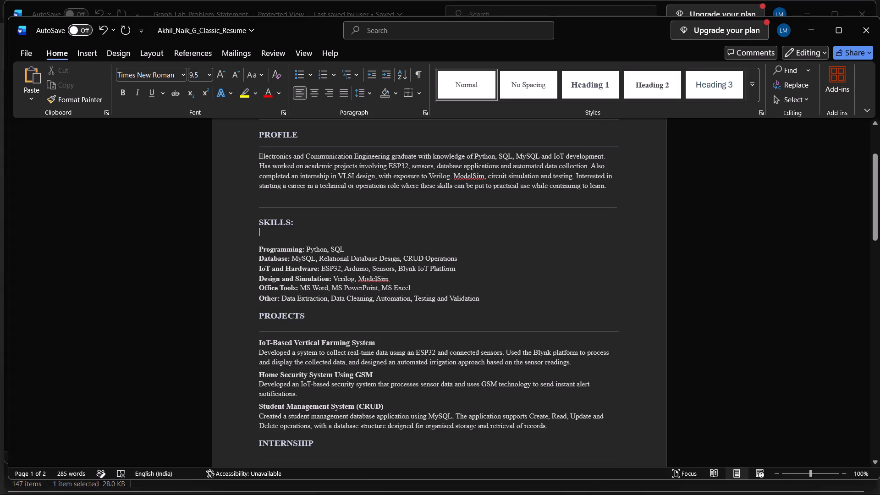
{"action": "left_click", "coordinate": [258, 246]}
{"action": "key", "text": "BackSpace"}
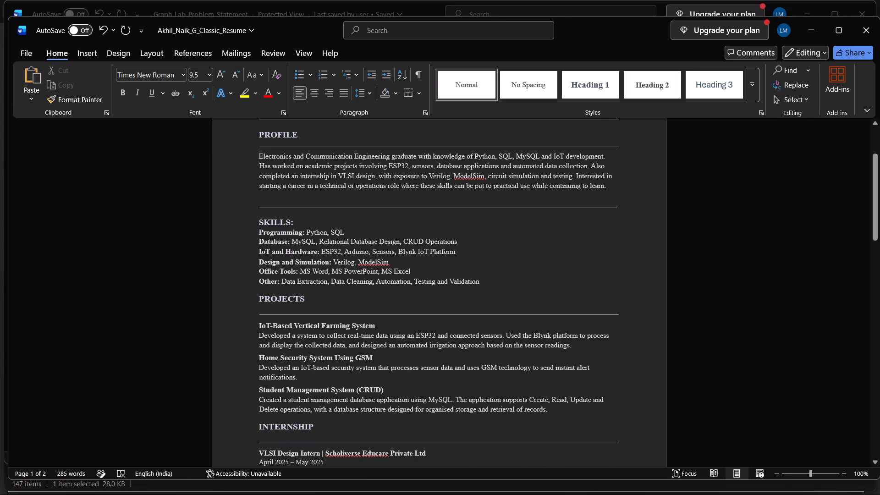
Cut the divider line below the PROFILE heading and clear the stray letter from the end of the heading.
{"action": "scroll", "coordinate": [308, 224], "scroll_direction": "up", "scroll_amount": 2}
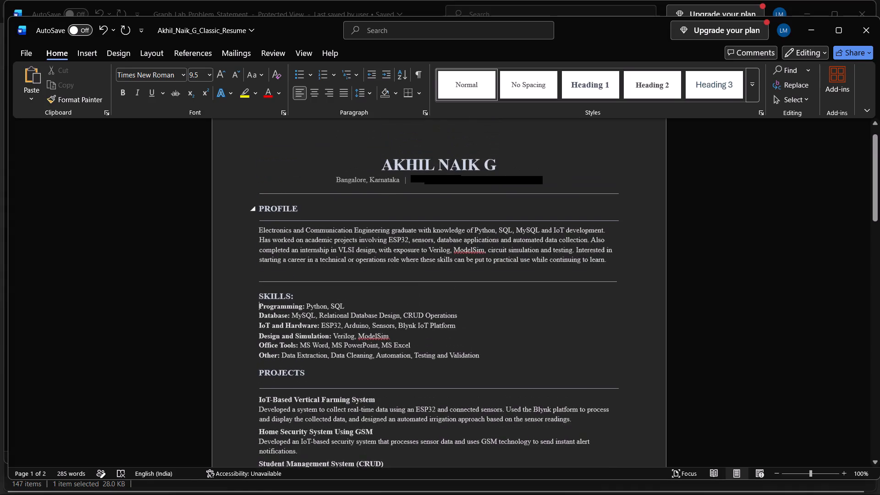
{"action": "scroll", "coordinate": [308, 224], "scroll_direction": "up", "scroll_amount": 1}
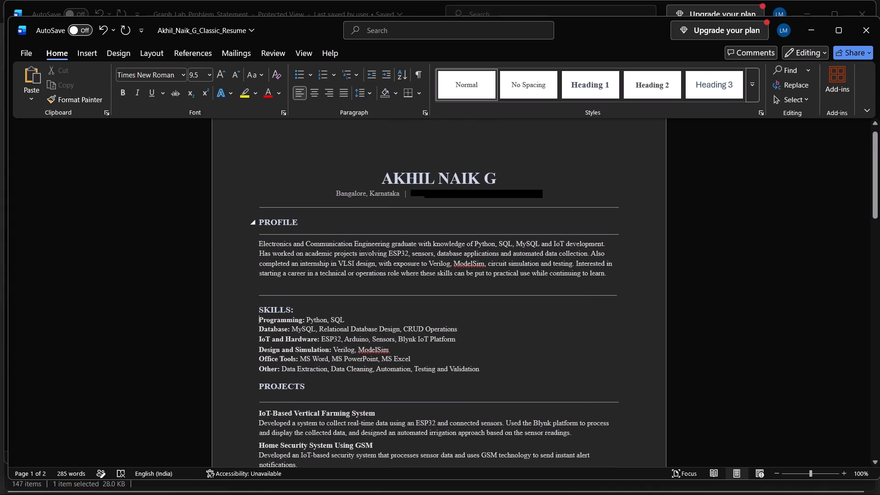
{"action": "left_click", "coordinate": [277, 235]}
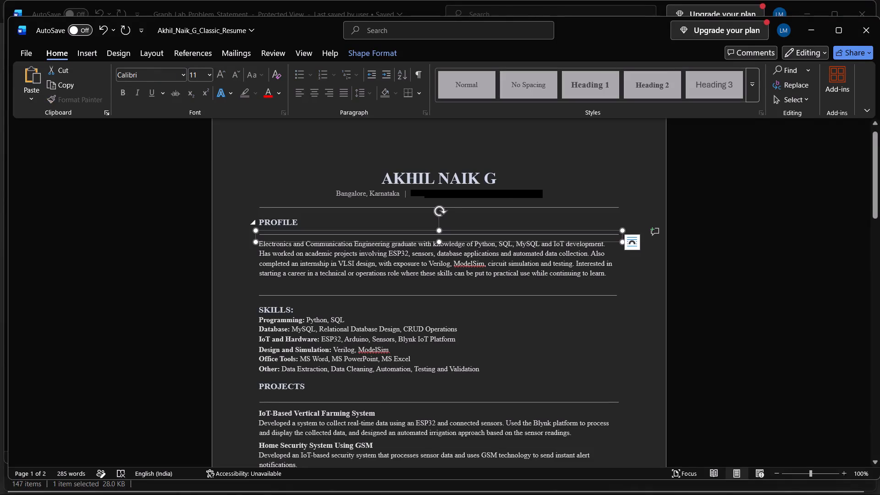
{"action": "key", "text": "x"}
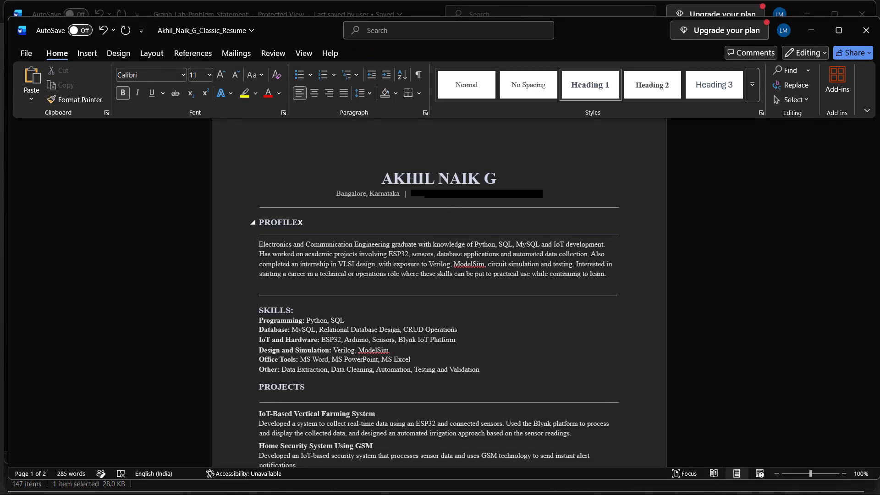
{"action": "left_click", "coordinate": [277, 235]}
{"action": "key", "text": "ctrl+x"}
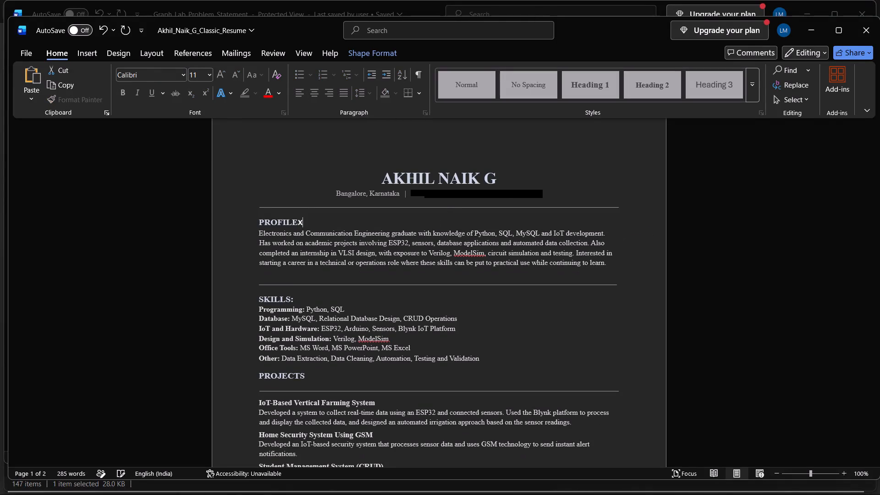
{"action": "key", "text": "BackSpace"}
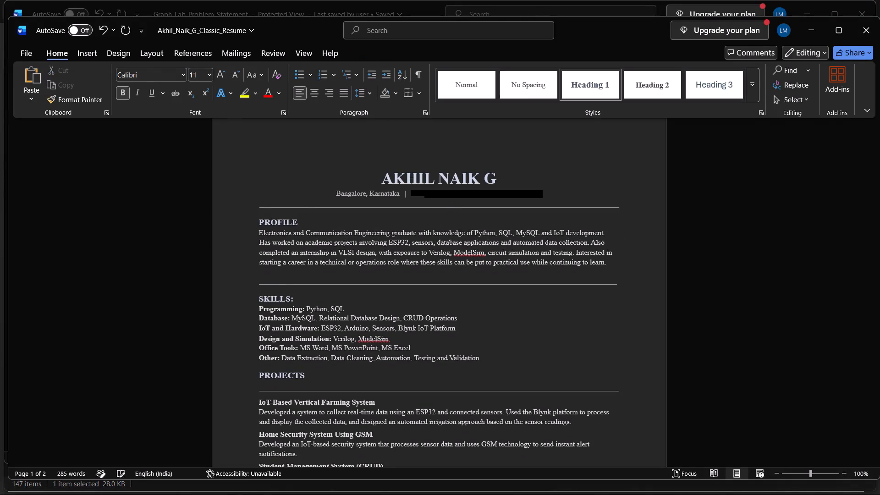
Append a colon to the PROFILE heading, keeping the profile paragraph directly beneath it without a blank line.
{"action": "type", "text": ":"}
{"action": "key", "text": "space"}
{"action": "key", "text": "Return"}
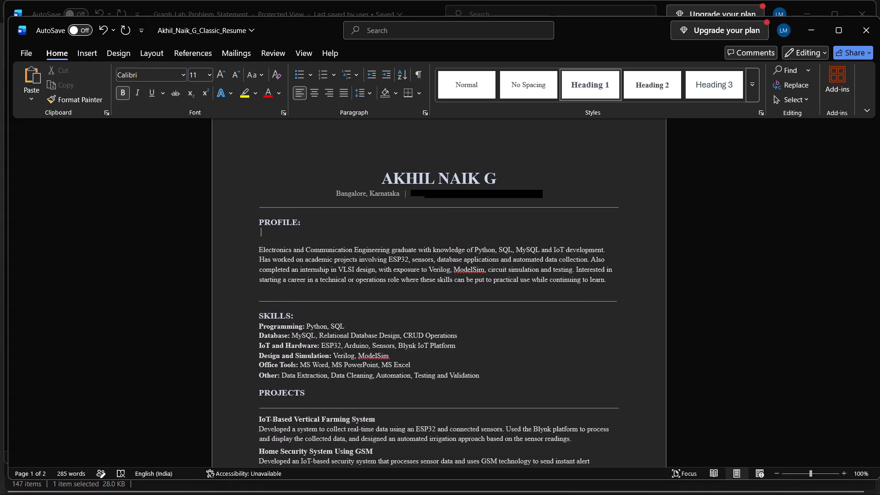
{"action": "key", "text": "BackSpace"}
{"action": "key", "text": "BackSpace"}
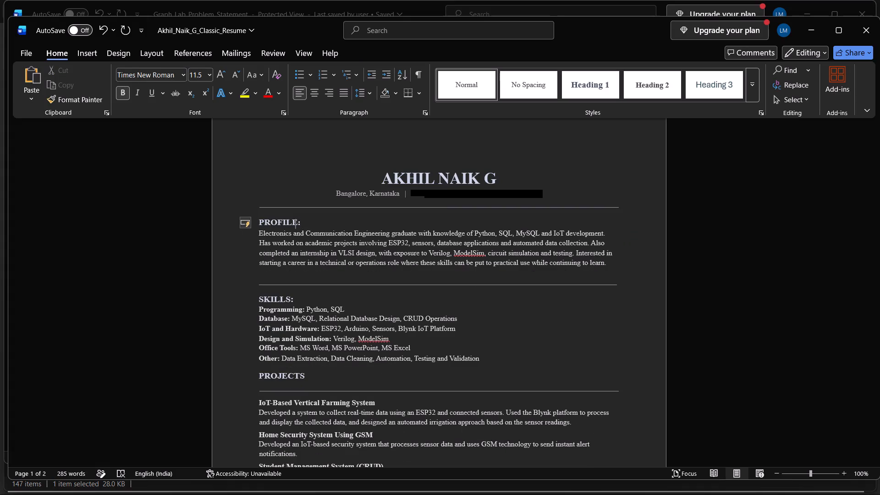
Paste the cut divider line on a new line after the last skills entry, above the PROJECTS heading.
{"action": "scroll", "coordinate": [277, 235], "scroll_direction": "down", "scroll_amount": 1}
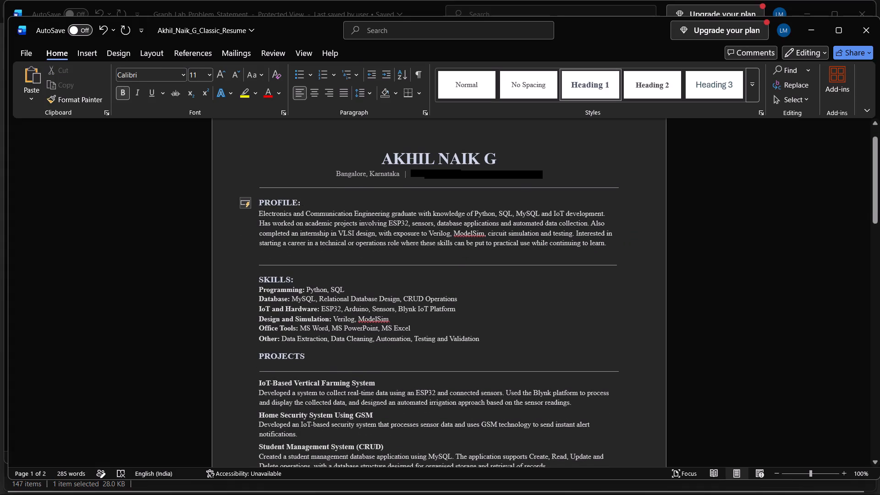
{"action": "scroll", "coordinate": [277, 235], "scroll_direction": "down", "scroll_amount": 1}
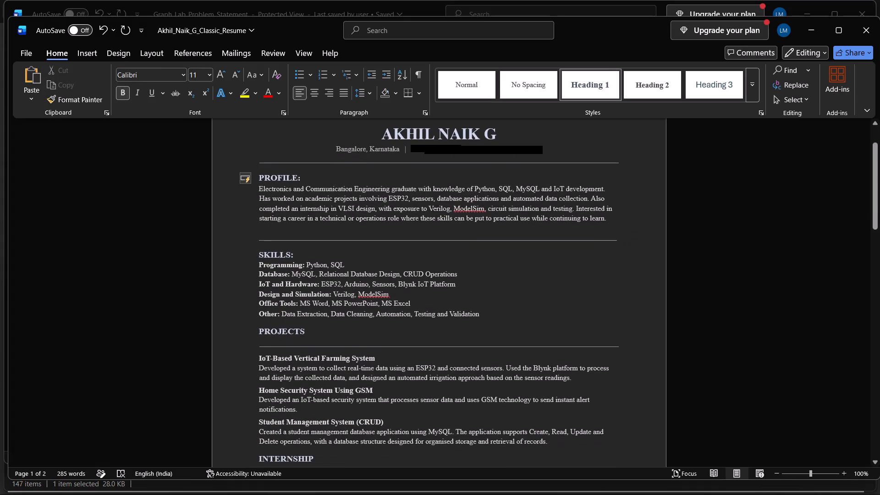
{"action": "left_click", "coordinate": [294, 342]}
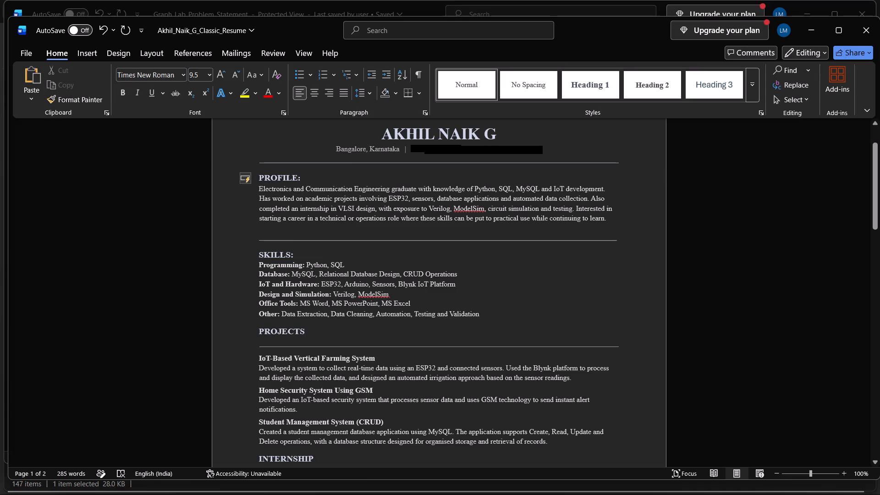
{"action": "left_click", "coordinate": [486, 318]}
{"action": "key", "text": "Return"}
{"action": "key", "text": "ctrl+v"}
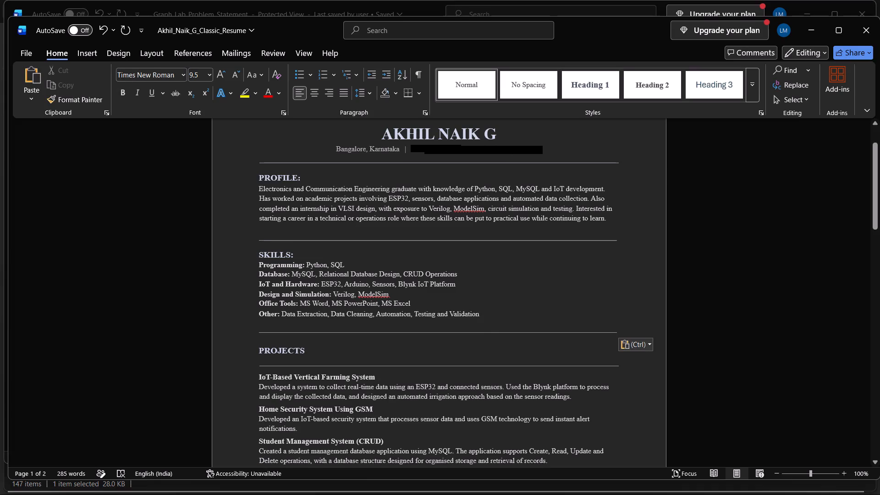
Delete the divider line and its blank line below the PROJECTS heading, and append a colon to the heading.
{"action": "scroll", "coordinate": [525, 335], "scroll_direction": "down", "scroll_amount": 2}
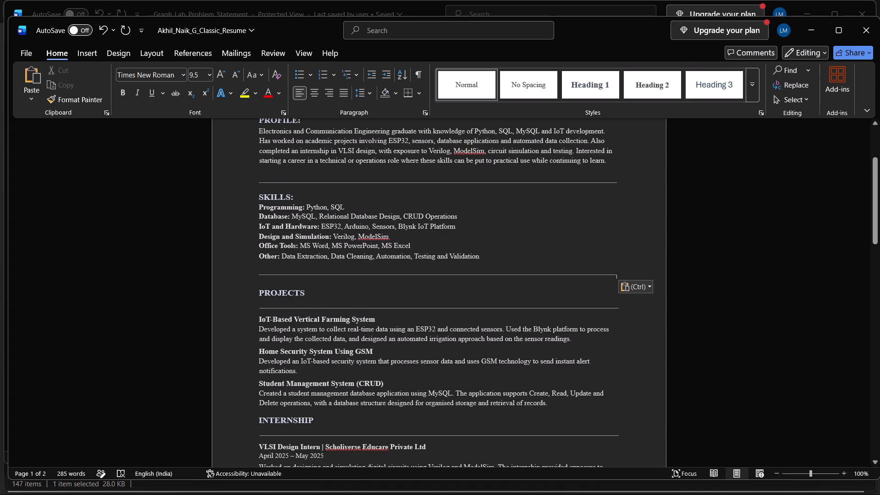
{"action": "left_click", "coordinate": [434, 308]}
{"action": "key", "text": "BackSpace"}
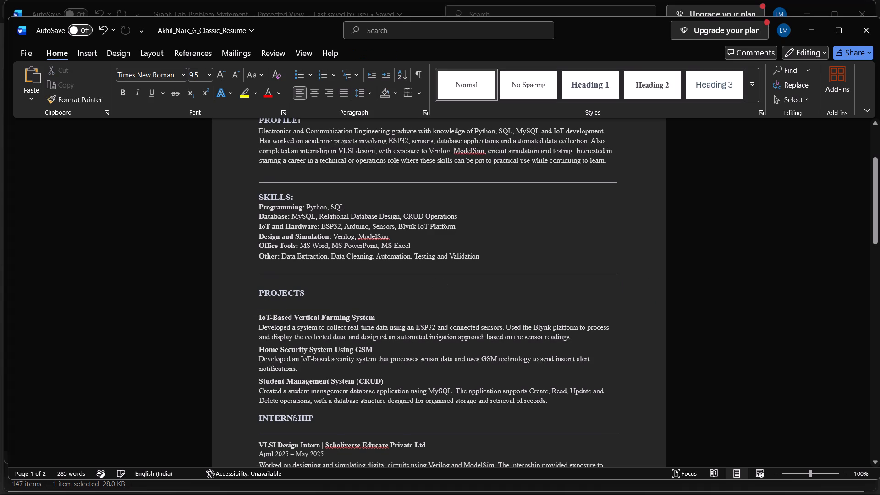
{"action": "key", "text": "BackSpace"}
{"action": "key", "text": "shift+colon"}
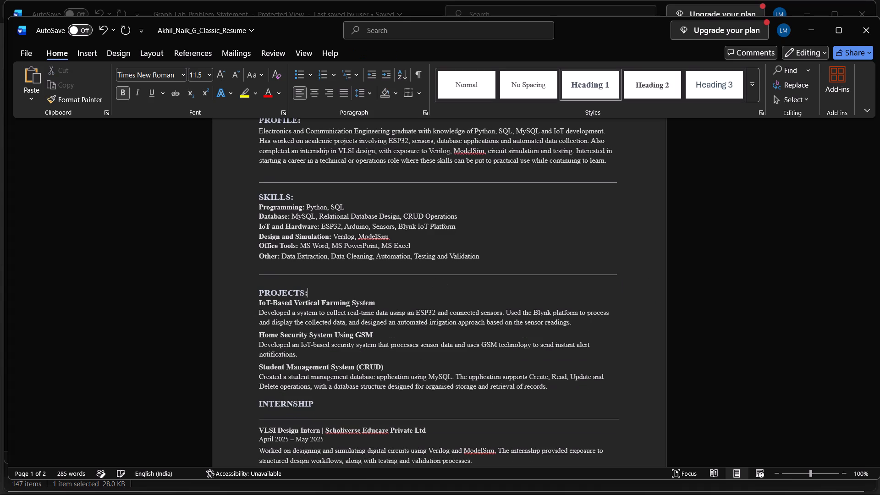
Cut the divider line below the INTERNSHIP heading with its blank line, and append a colon to the heading.
{"action": "scroll", "coordinate": [434, 308], "scroll_direction": "down", "scroll_amount": 4}
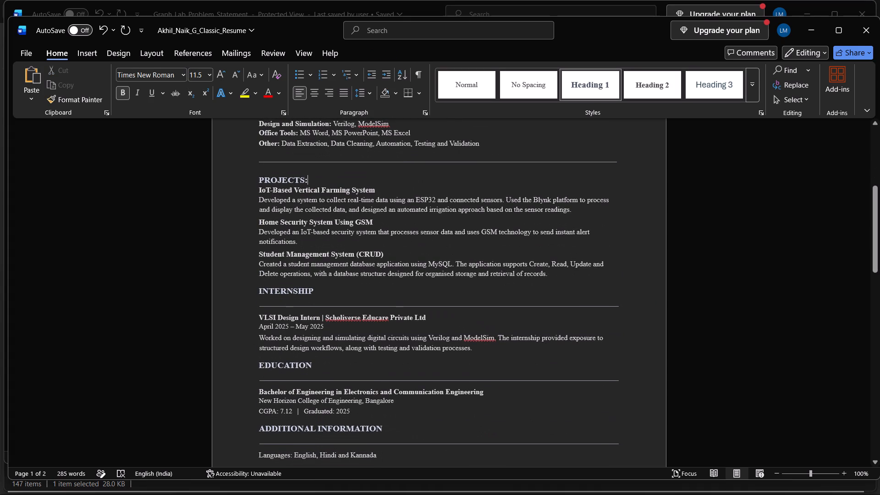
{"action": "scroll", "coordinate": [434, 308], "scroll_direction": "up", "scroll_amount": 1}
{"action": "left_click", "coordinate": [306, 308]}
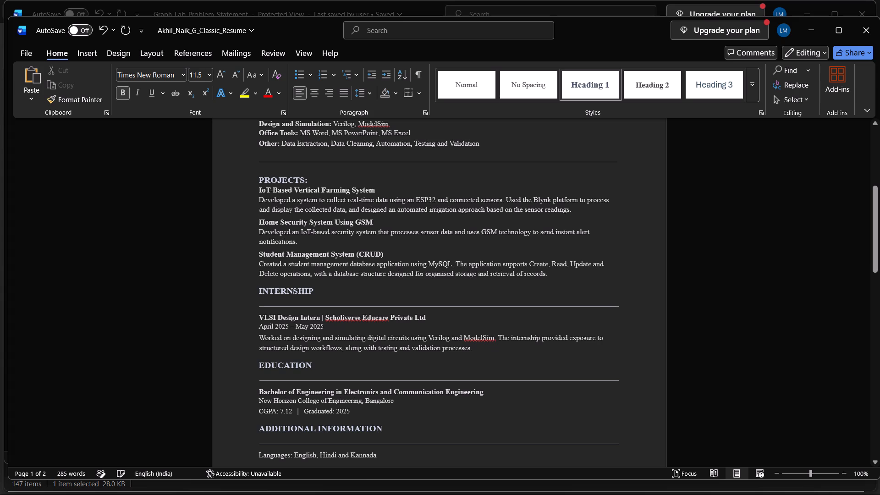
{"action": "left_click", "coordinate": [304, 306]}
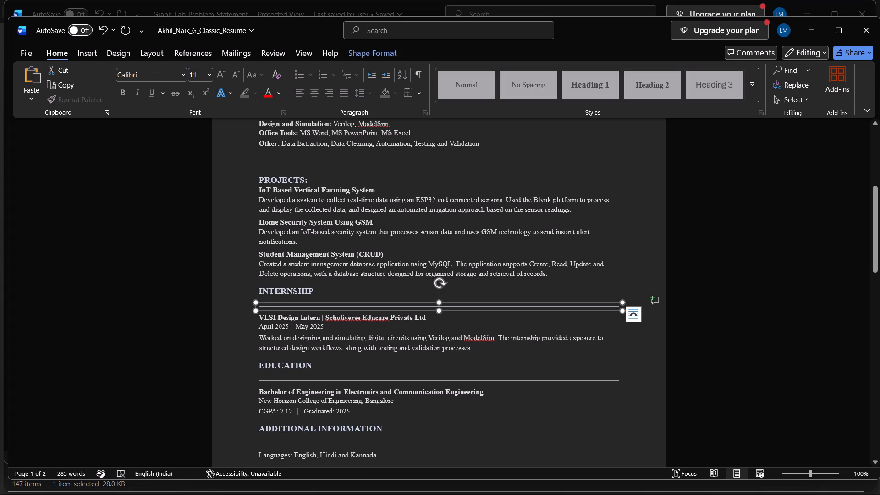
{"action": "key", "text": "ctrl+x"}
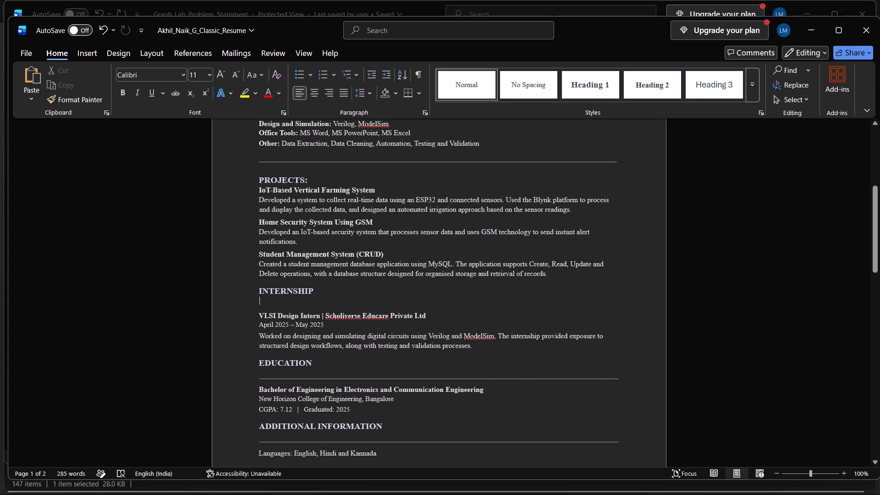
{"action": "key", "text": "BackSpace"}
{"action": "key", "text": "shift+colon"}
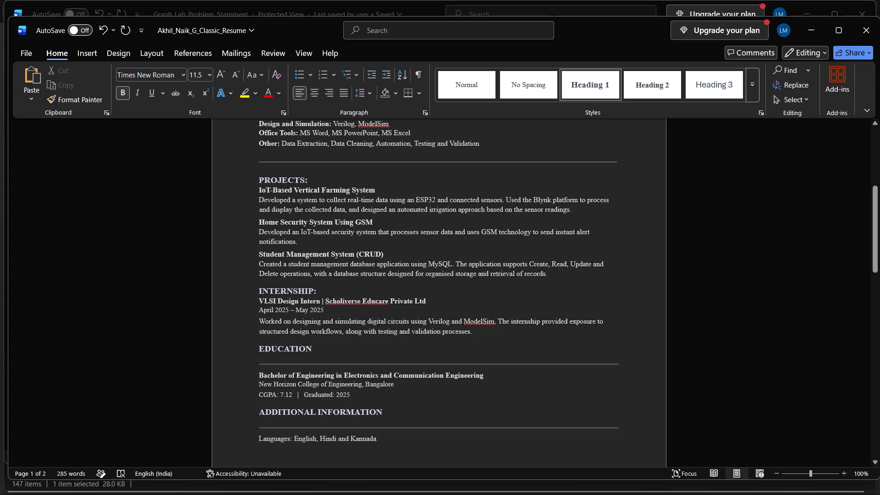
Paste the cut divider line on a new line after the Student Management System description, above the INTERNSHIP heading.
{"action": "left_click", "coordinate": [555, 271]}
{"action": "key", "text": "Return"}
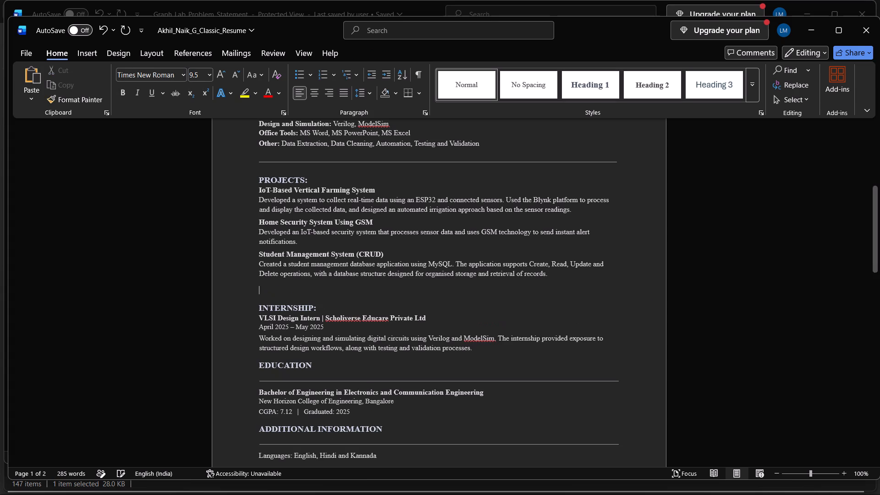
{"action": "key", "text": "ctrl+v"}
Append a colon to the EDUCATION heading, leaving no extra line between it and the divider below.
{"action": "scroll", "coordinate": [555, 271], "scroll_direction": "down", "scroll_amount": 1}
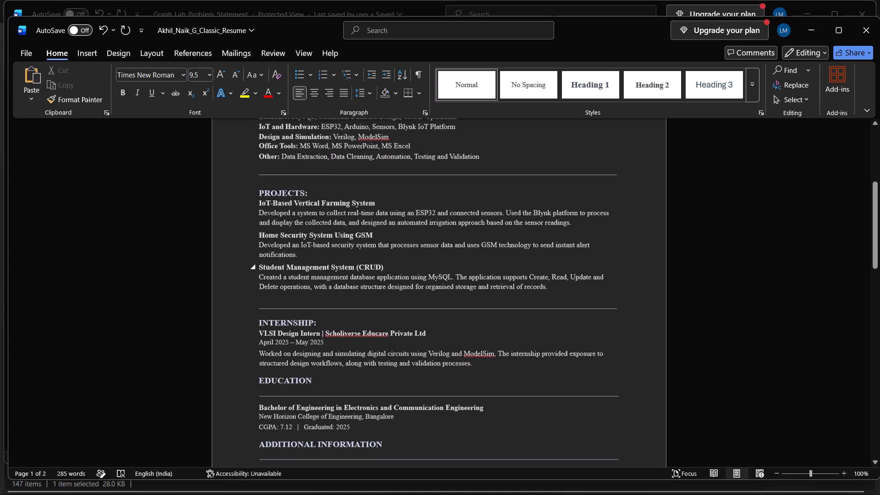
{"action": "scroll", "coordinate": [555, 271], "scroll_direction": "down", "scroll_amount": 2}
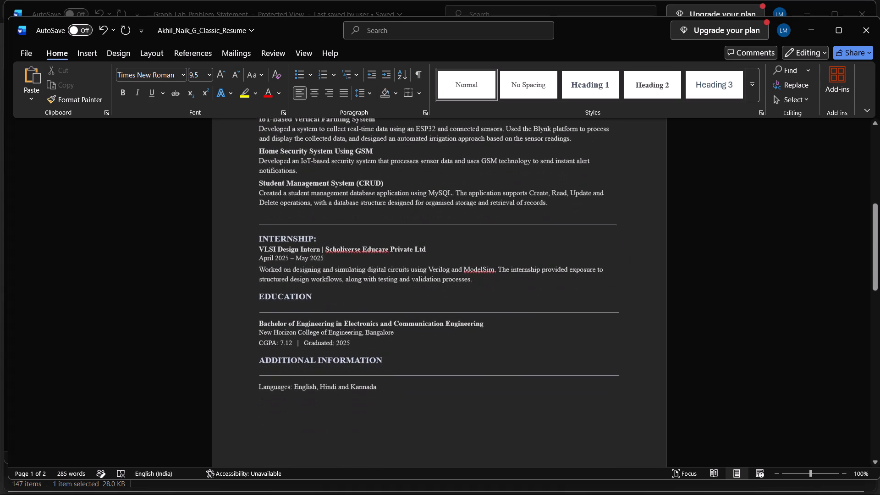
{"action": "left_click", "coordinate": [426, 311]}
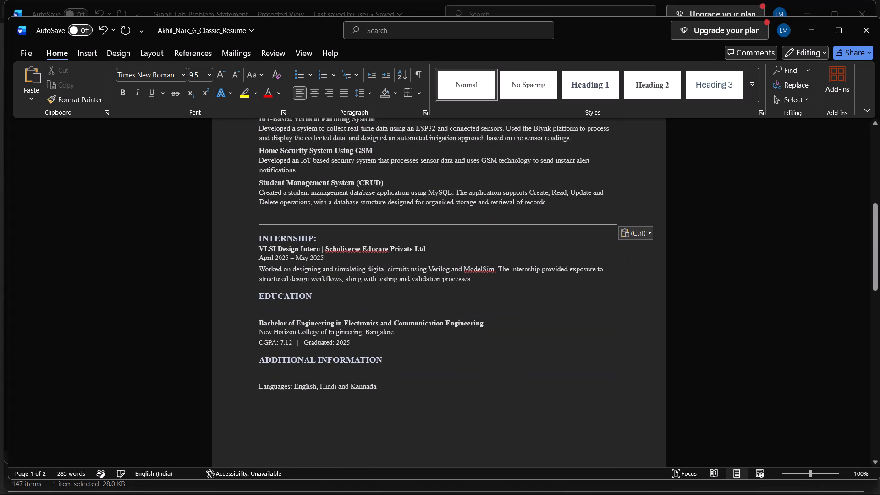
{"action": "left_click", "coordinate": [409, 312]}
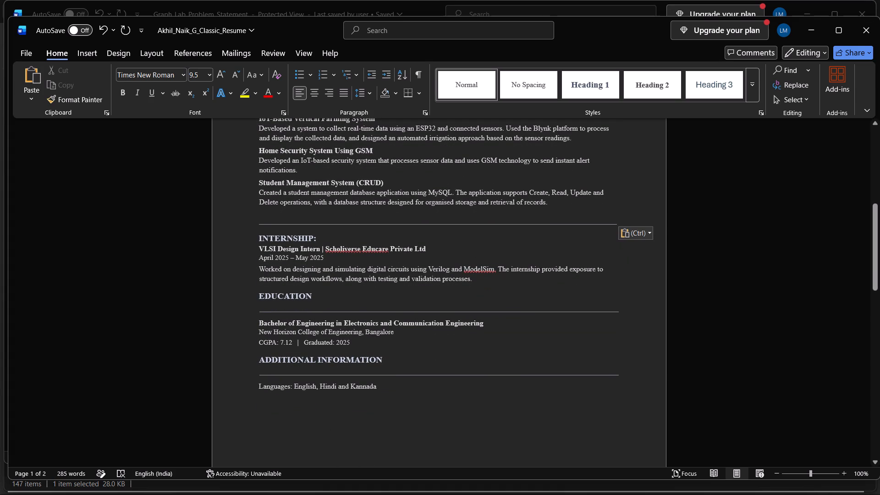
{"action": "left_click", "coordinate": [395, 313]}
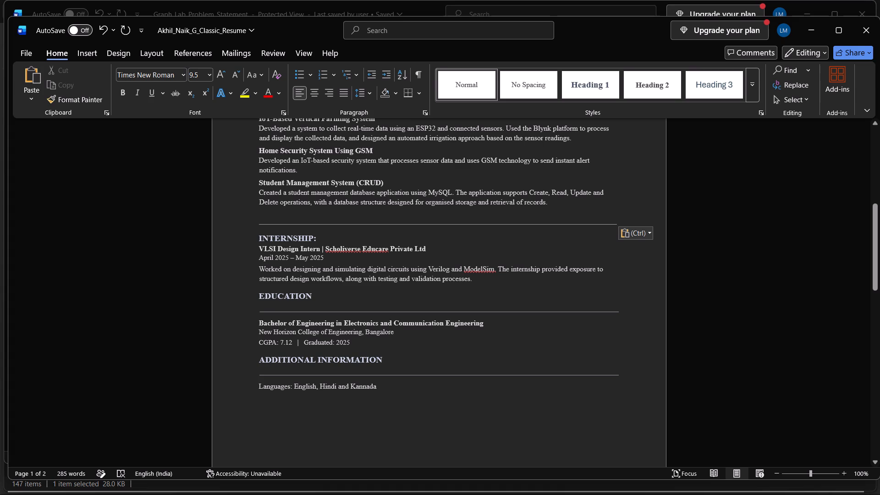
{"action": "left_click", "coordinate": [298, 306]}
{"action": "left_click", "coordinate": [308, 304]}
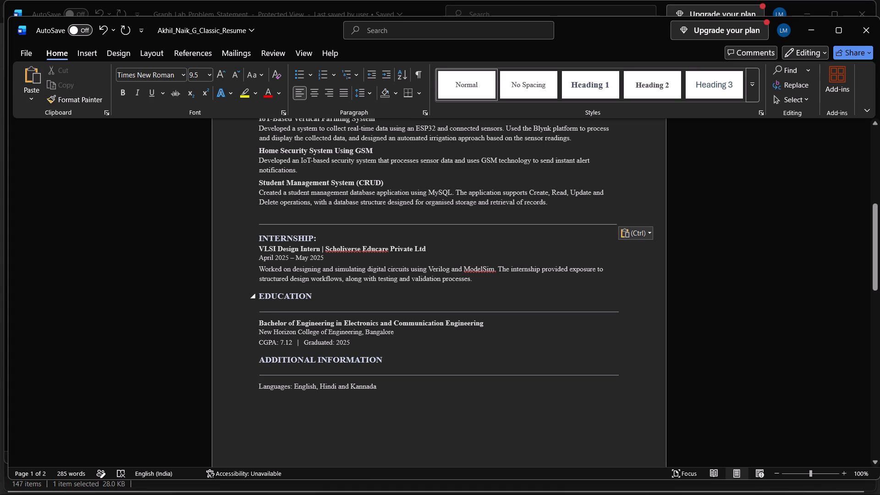
{"action": "left_click", "coordinate": [318, 300]}
{"action": "key", "text": "shift+colon"}
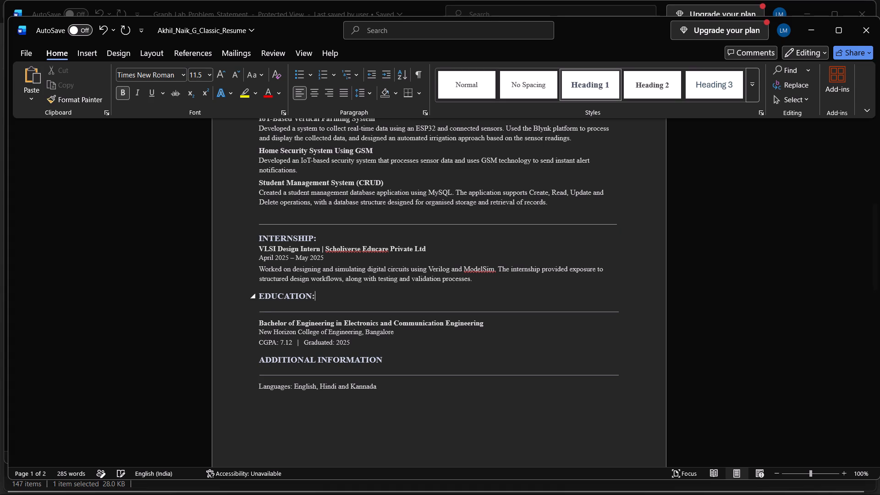
{"action": "key", "text": "Return"}
{"action": "key", "text": "BackSpace"}
{"action": "key", "text": "BackSpace"}
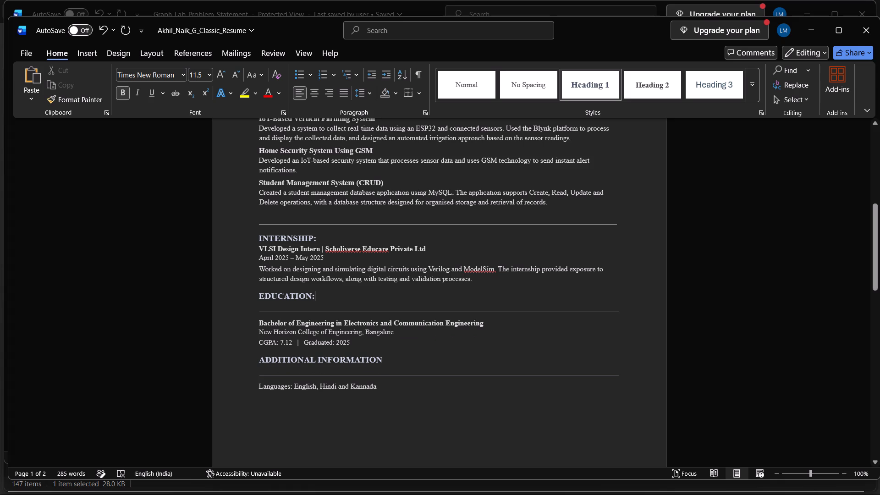
Delete the divider line and its blank line between the EDUCATION heading and the Bachelor of Engineering entry.
{"action": "left_click", "coordinate": [315, 312]}
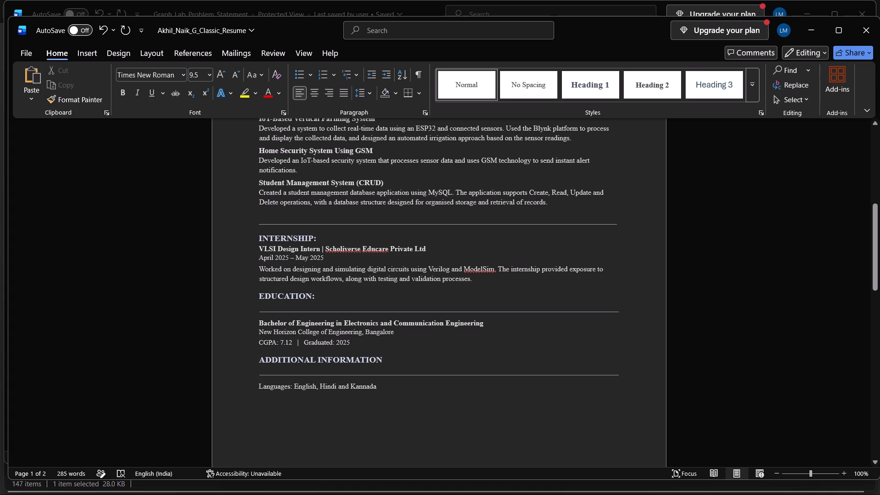
{"action": "left_click", "coordinate": [341, 311]}
{"action": "left_click", "coordinate": [547, 312]}
{"action": "key", "text": "BackSpace"}
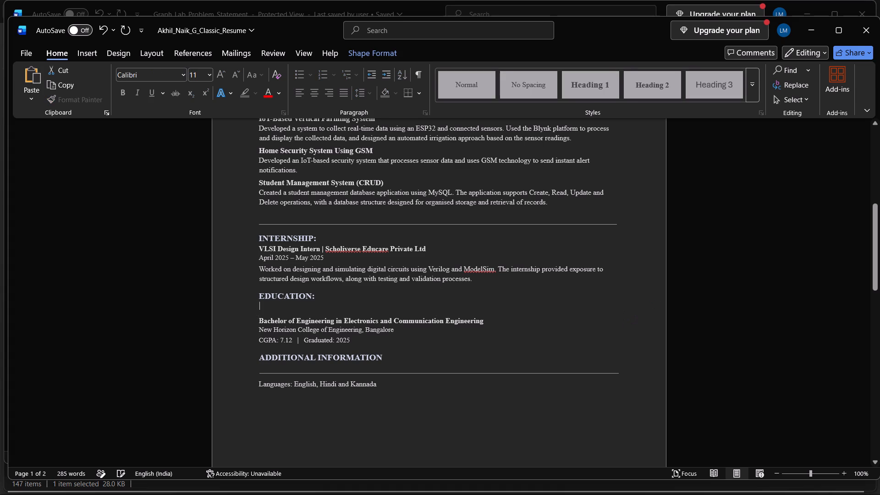
{"action": "key", "text": "BackSpace"}
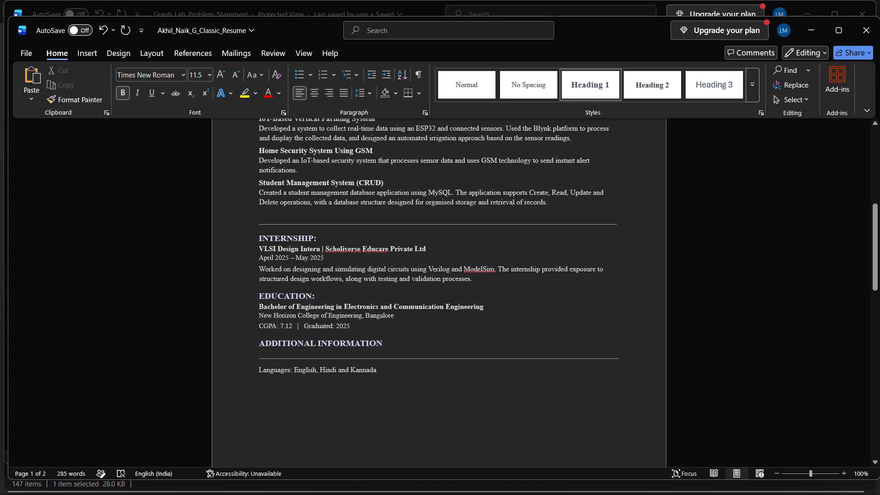
Paste the copied divider line on a new line after the internship description, above the EDUCATION heading.
{"action": "left_click", "coordinate": [488, 280]}
{"action": "key", "text": "Return"}
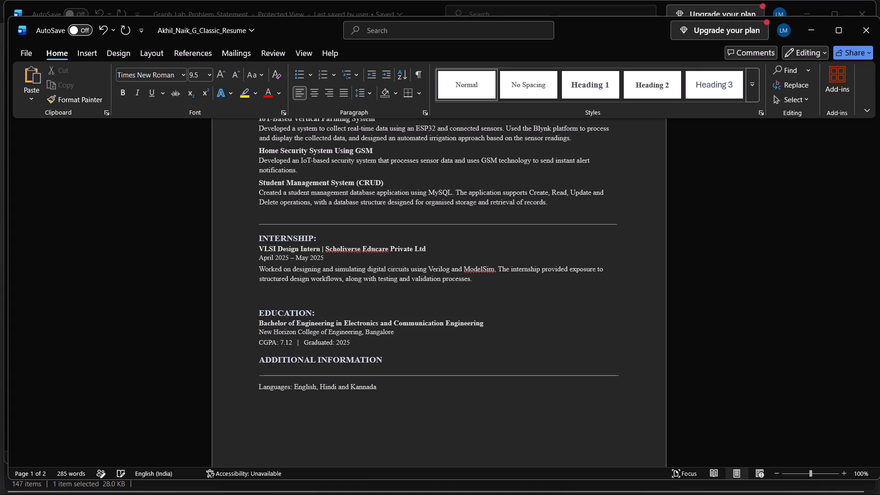
{"action": "key", "text": "ctrl+v"}
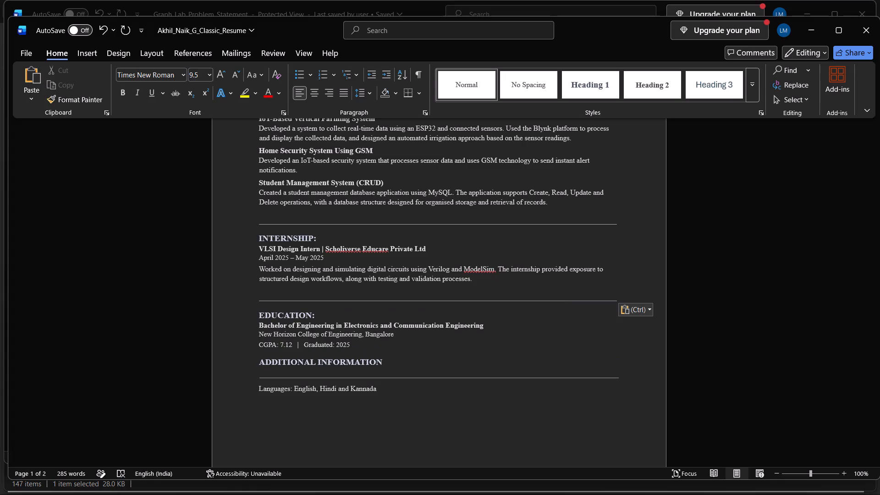
Delete the divider line below the ADDITIONAL INFORMATION heading, leaving one blank line before the Languages line.
{"action": "scroll", "coordinate": [488, 280], "scroll_direction": "up", "scroll_amount": 5}
{"action": "scroll", "coordinate": [488, 280], "scroll_direction": "down", "scroll_amount": 2}
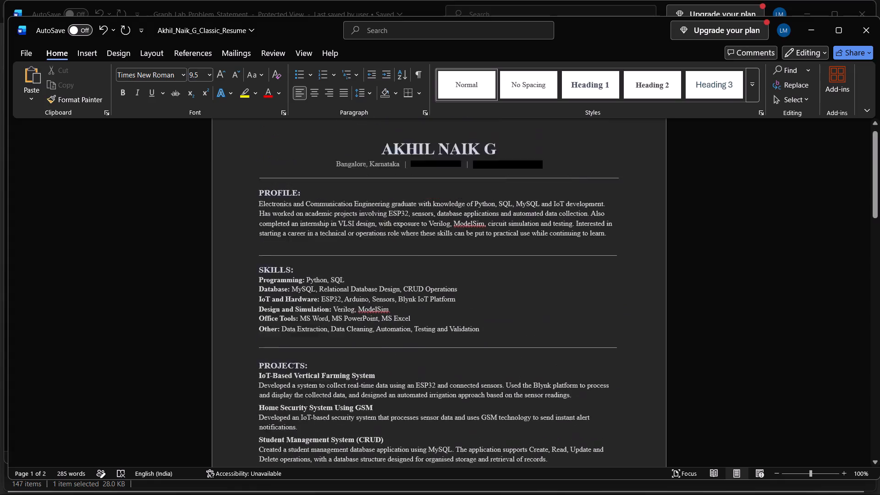
{"action": "scroll", "coordinate": [488, 280], "scroll_direction": "down", "scroll_amount": 6}
{"action": "scroll", "coordinate": [488, 280], "scroll_direction": "up", "scroll_amount": 3}
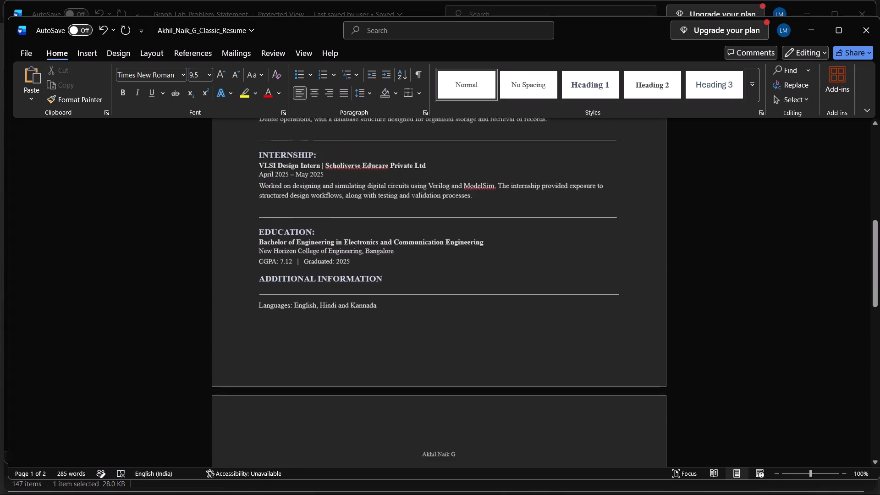
{"action": "scroll", "coordinate": [488, 280], "scroll_direction": "up", "scroll_amount": 2}
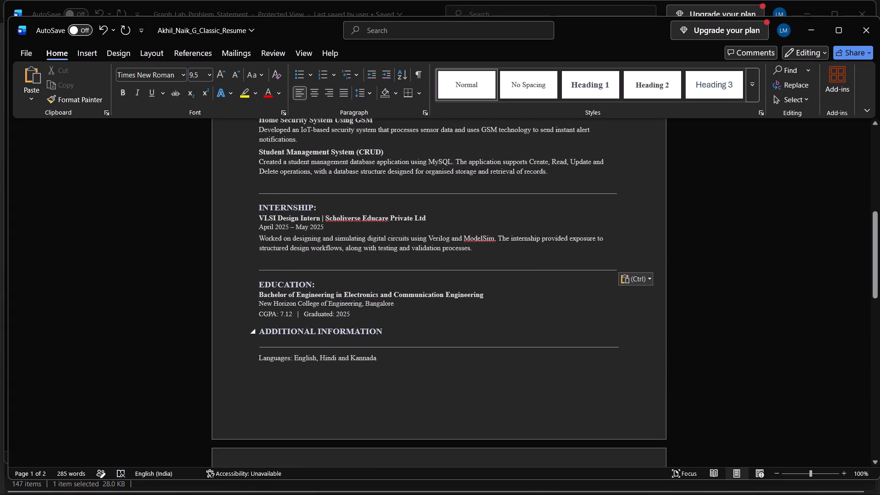
{"action": "left_click", "coordinate": [329, 348]}
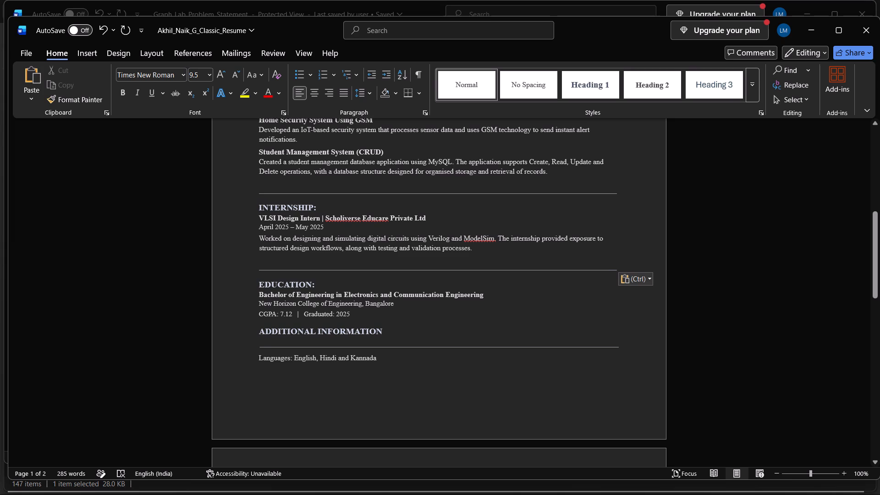
{"action": "left_click", "coordinate": [330, 347]}
{"action": "key", "text": "BackSpace"}
{"action": "key", "text": "BackSpace"}
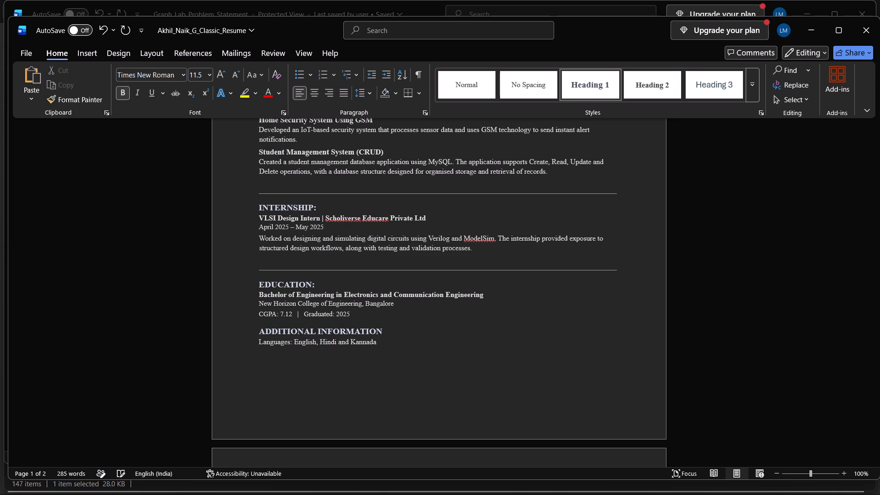
{"action": "key", "text": "Return"}
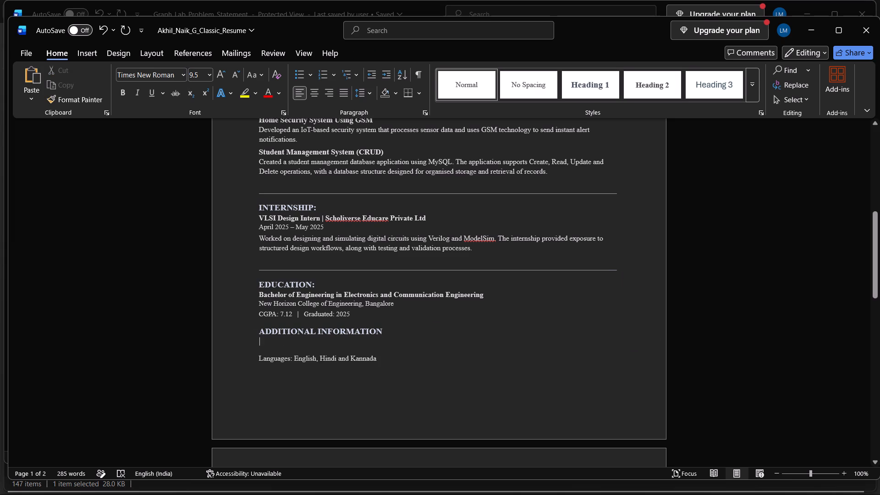
Paste the copied divider line on a new line after the CGPA and graduation line, above the ADDITIONAL INFORMATION heading.
{"action": "left_click", "coordinate": [354, 311]}
{"action": "key", "text": "Return"}
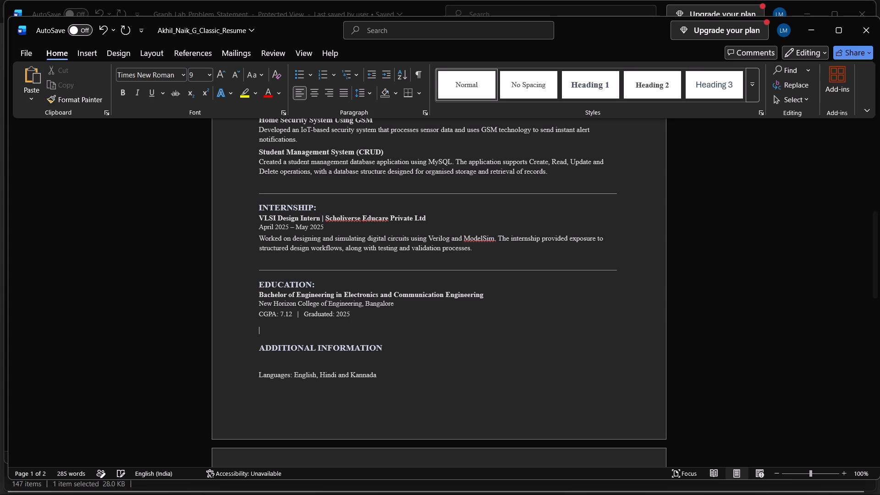
{"action": "key", "text": "ctrl+v"}
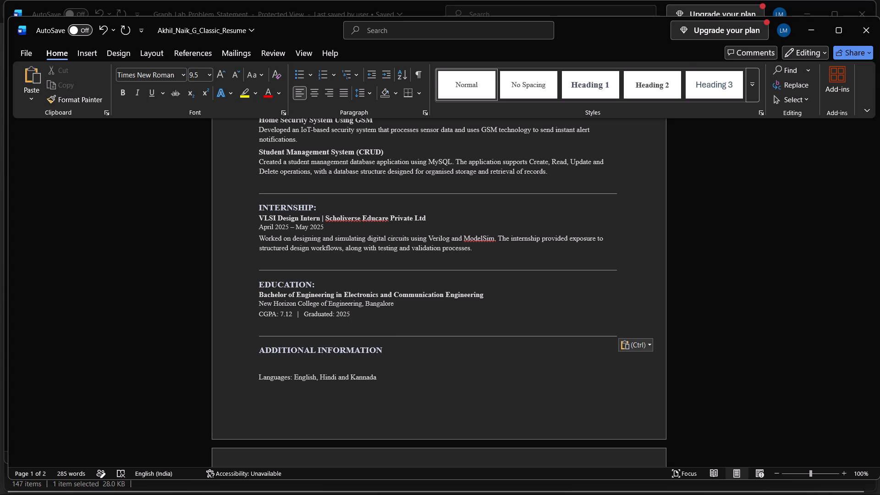
Review the headings and divider placement from the ADDITIONAL INFORMATION section back through the whole resume.
{"action": "scroll", "coordinate": [354, 311], "scroll_direction": "down", "scroll_amount": 1}
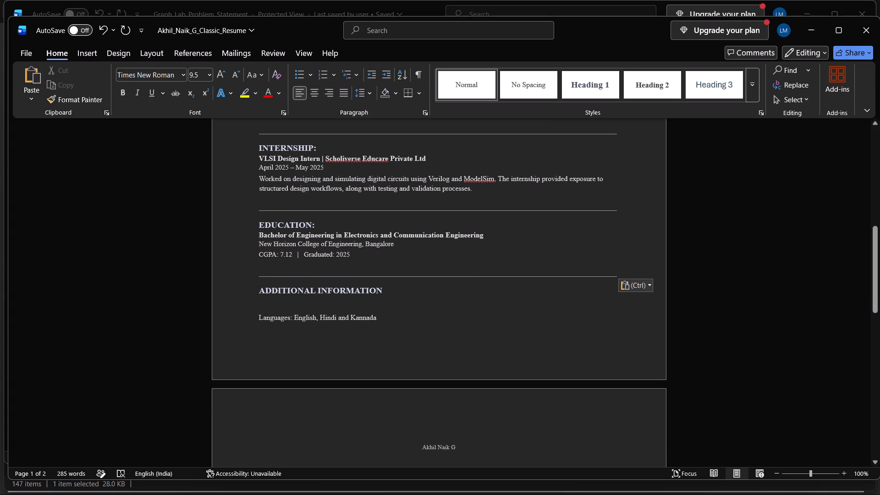
{"action": "left_click", "coordinate": [283, 368]}
{"action": "double_click", "coordinate": [354, 368]}
{"action": "left_click", "coordinate": [416, 303]}
{"action": "scroll", "coordinate": [416, 303], "scroll_direction": "up", "scroll_amount": 18}
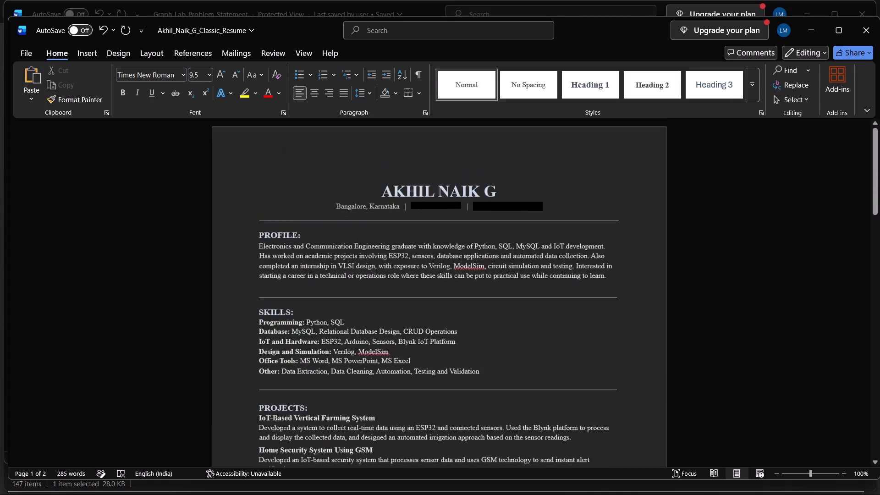
{"action": "scroll", "coordinate": [416, 303], "scroll_direction": "down", "scroll_amount": 9}
{"action": "scroll", "coordinate": [416, 303], "scroll_direction": "up", "scroll_amount": 9}
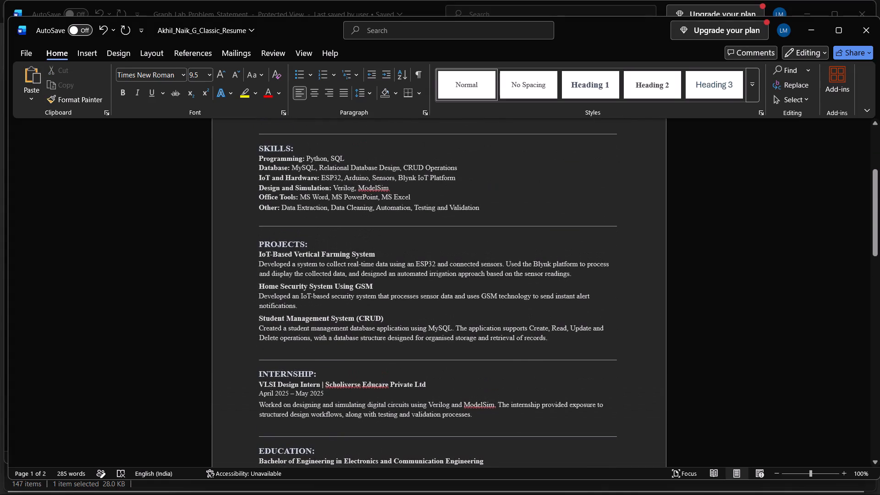
{"action": "scroll", "coordinate": [416, 303], "scroll_direction": "up", "scroll_amount": 1}
{"action": "scroll", "coordinate": [416, 303], "scroll_direction": "down", "scroll_amount": 1}
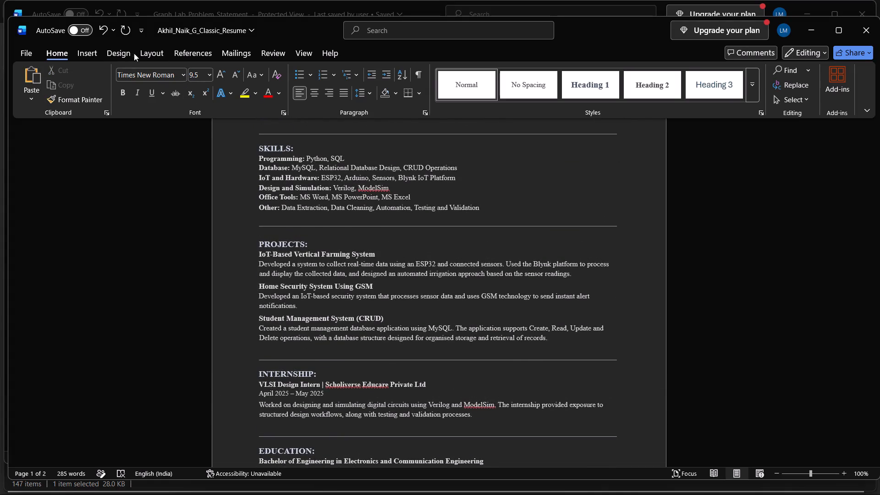
Examine the resume's sections in Read Mode at 100% text zoom, and return to Print Layout.
{"action": "left_click", "coordinate": [711, 480]}
{"action": "left_click", "coordinate": [714, 475]}
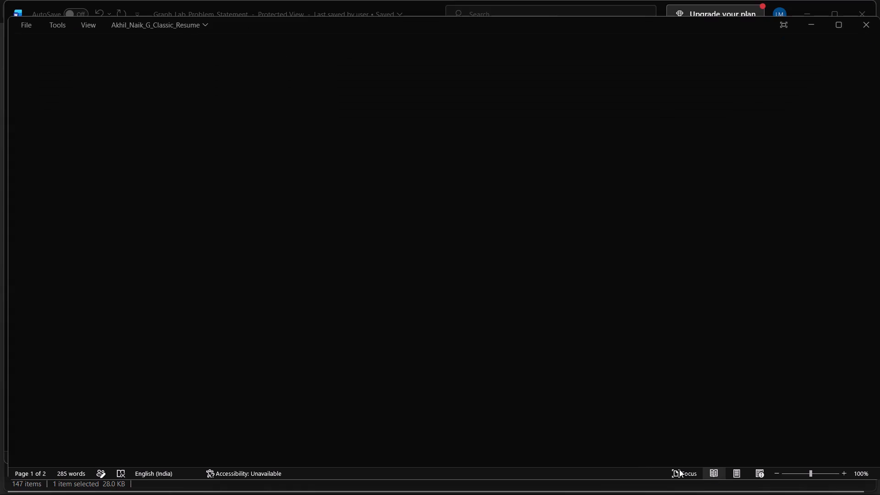
{"action": "scroll", "coordinate": [503, 371], "scroll_direction": "down", "scroll_amount": 3, "text": "ctrl"}
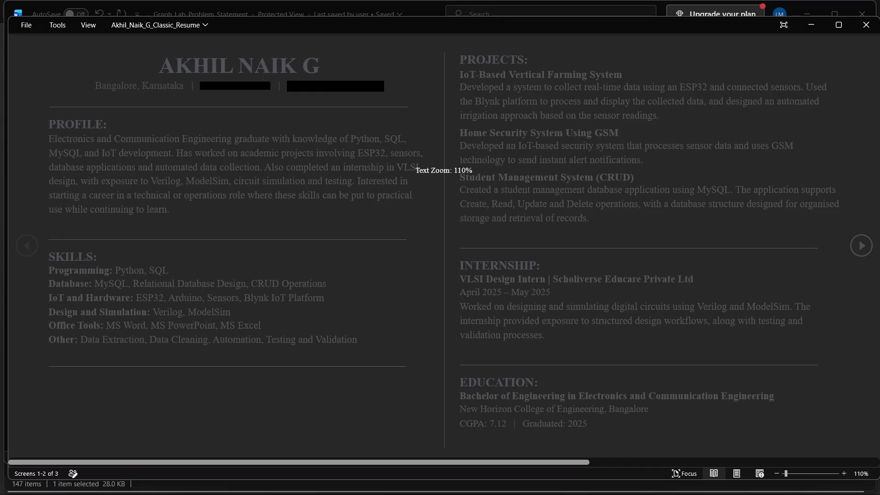
{"action": "scroll", "coordinate": [503, 371], "scroll_direction": "down", "scroll_amount": 2, "text": "ctrl"}
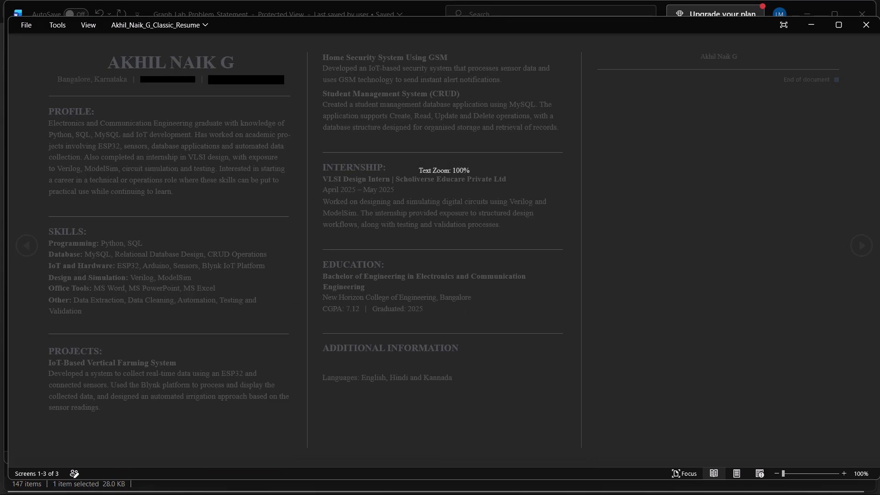
{"action": "scroll", "coordinate": [503, 371], "scroll_direction": "down", "scroll_amount": 4, "text": "ctrl"}
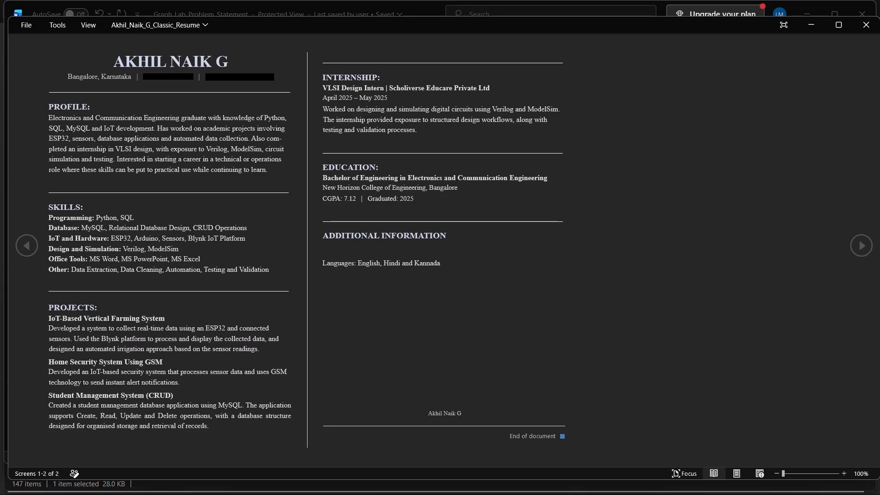
{"action": "scroll", "coordinate": [503, 371], "scroll_direction": "down", "scroll_amount": 4, "text": "ctrl"}
{"action": "left_click", "coordinate": [739, 470]}
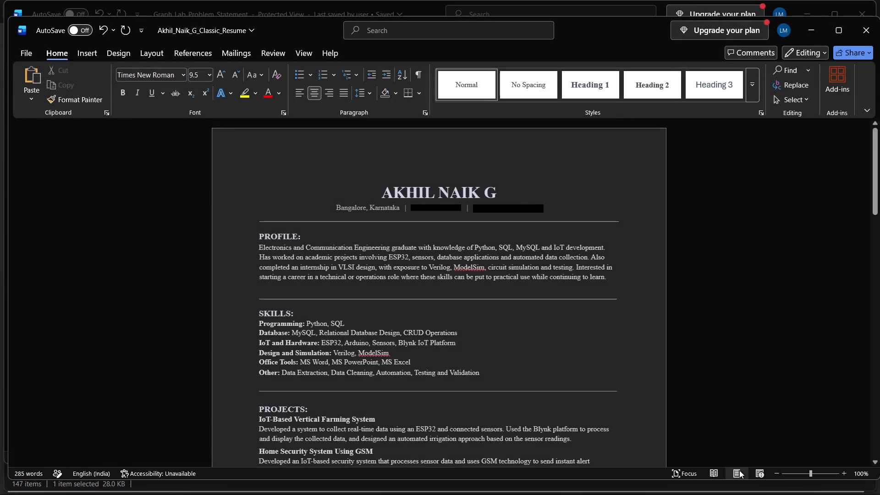
Examine the page layout and section dividers at several zoom levels, ending at 100%.
{"action": "scroll", "coordinate": [538, 390], "scroll_direction": "down", "scroll_amount": 2}
{"action": "scroll", "coordinate": [538, 390], "scroll_direction": "down", "scroll_amount": 4, "text": "ctrl"}
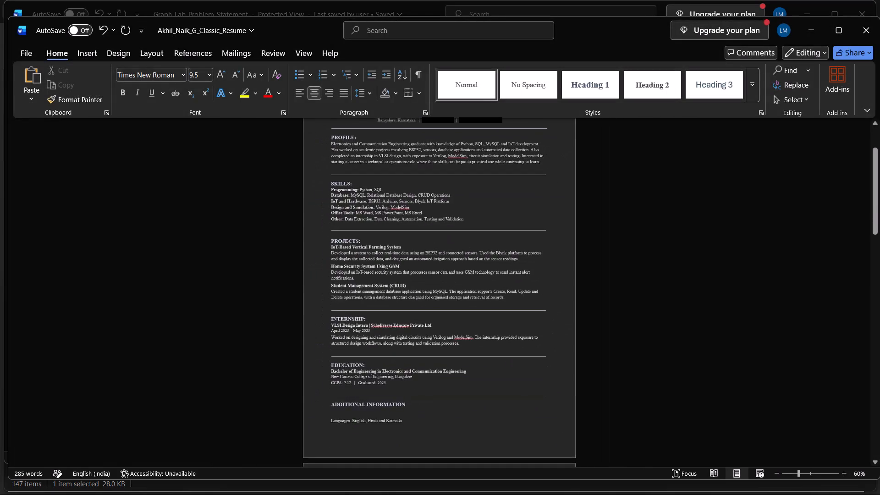
{"action": "scroll", "coordinate": [538, 390], "scroll_direction": "up", "scroll_amount": 1}
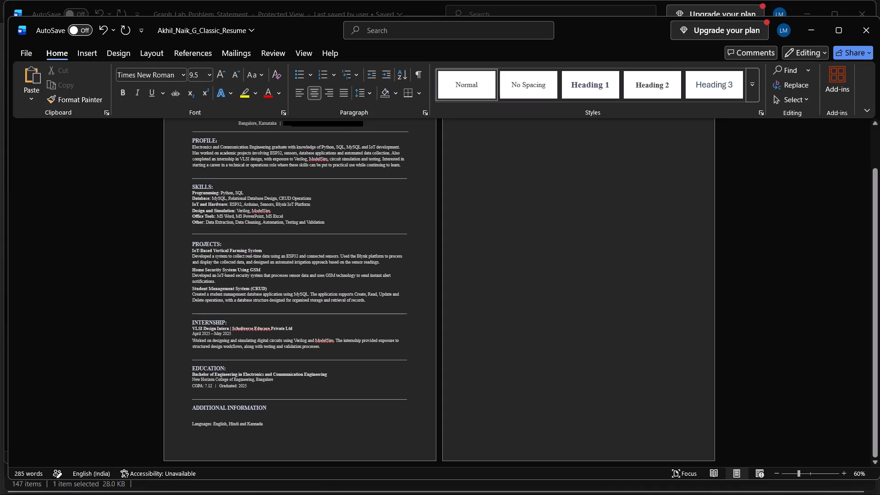
{"action": "scroll", "coordinate": [538, 390], "scroll_direction": "up", "scroll_amount": 2, "text": "ctrl"}
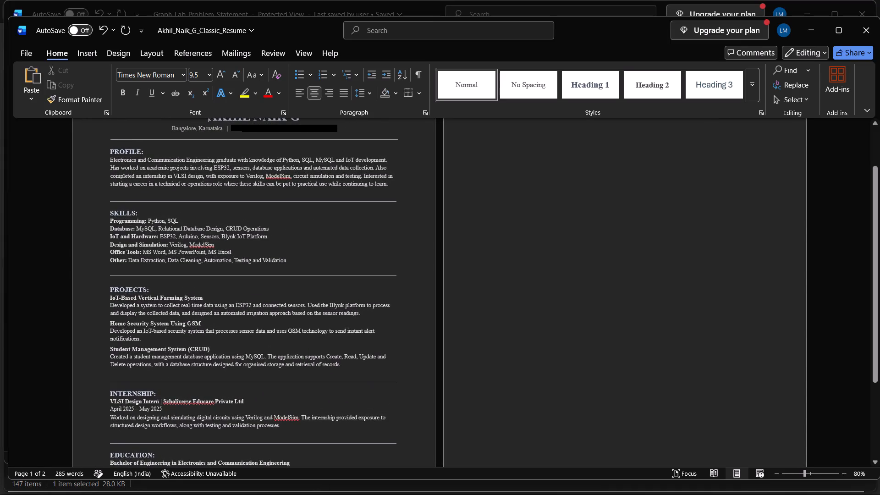
{"action": "scroll", "coordinate": [538, 390], "scroll_direction": "up", "scroll_amount": 4, "text": "ctrl"}
{"action": "scroll", "coordinate": [539, 389], "scroll_direction": "down", "scroll_amount": 1}
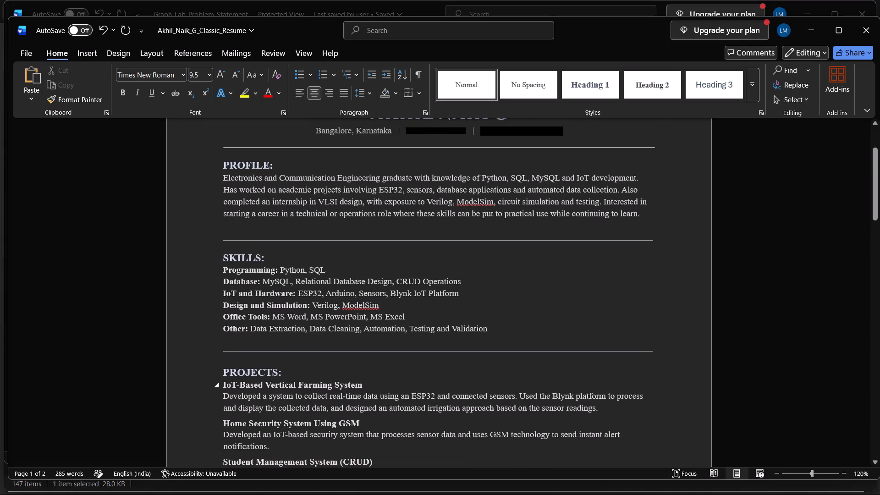
{"action": "scroll", "coordinate": [539, 389], "scroll_direction": "down", "scroll_amount": 1}
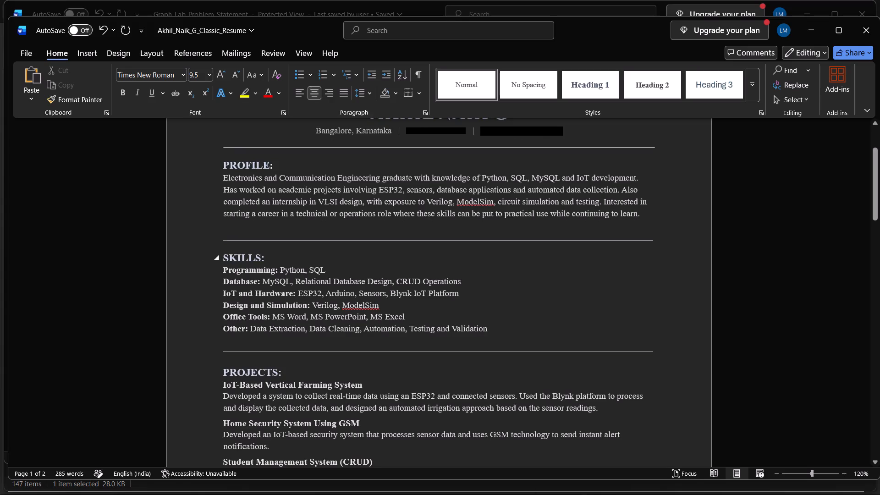
{"action": "scroll", "coordinate": [493, 275], "scroll_direction": "down", "scroll_amount": 3, "text": "ctrl"}
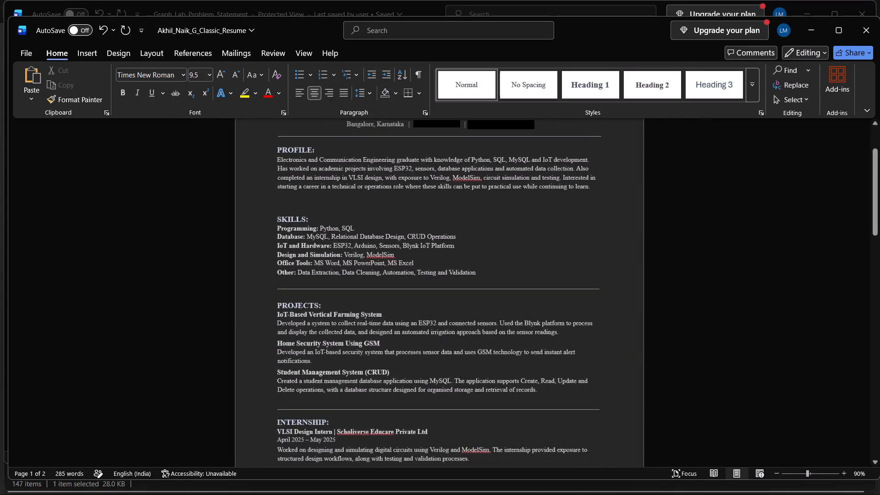
{"action": "scroll", "coordinate": [493, 275], "scroll_direction": "up", "scroll_amount": 1, "text": "ctrl"}
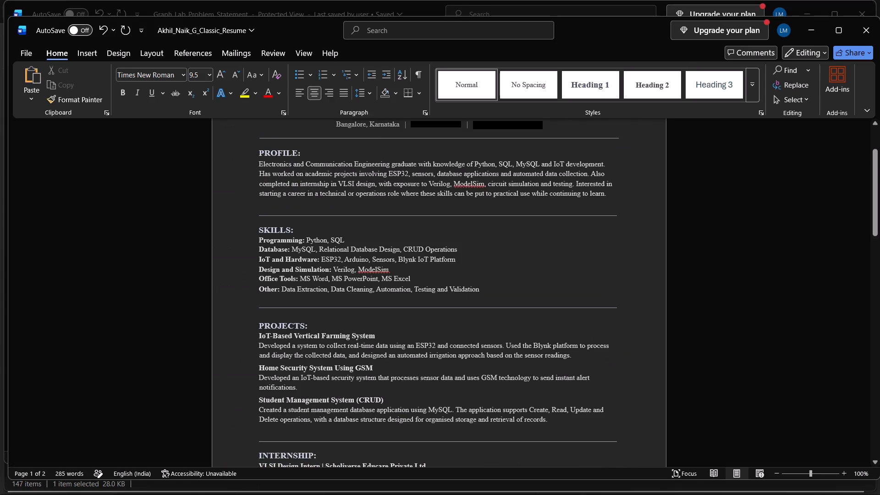
{"action": "scroll", "coordinate": [493, 275], "scroll_direction": "up", "scroll_amount": 1}
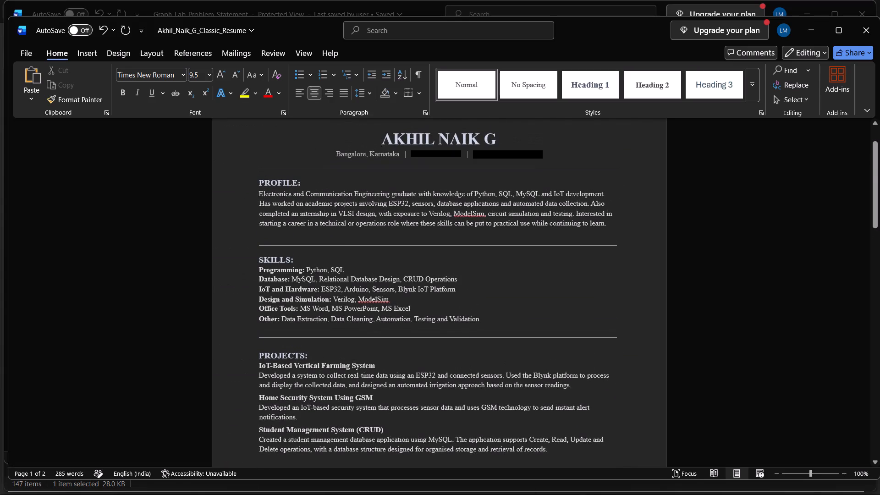
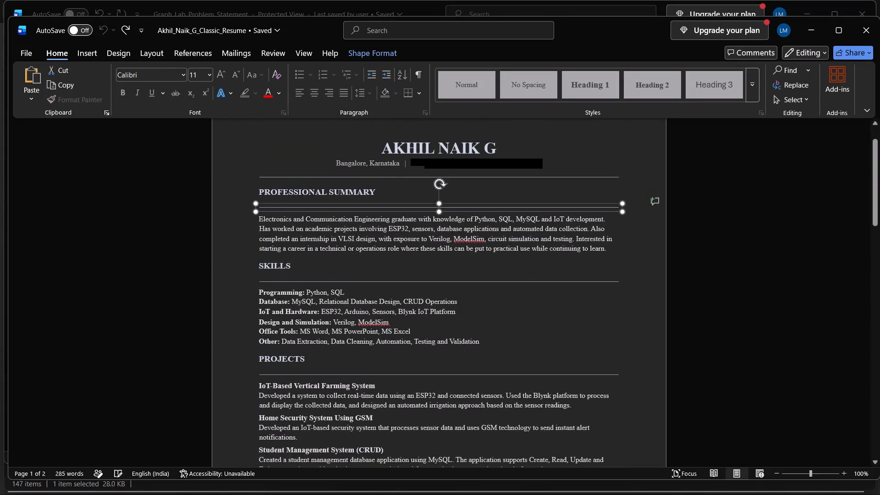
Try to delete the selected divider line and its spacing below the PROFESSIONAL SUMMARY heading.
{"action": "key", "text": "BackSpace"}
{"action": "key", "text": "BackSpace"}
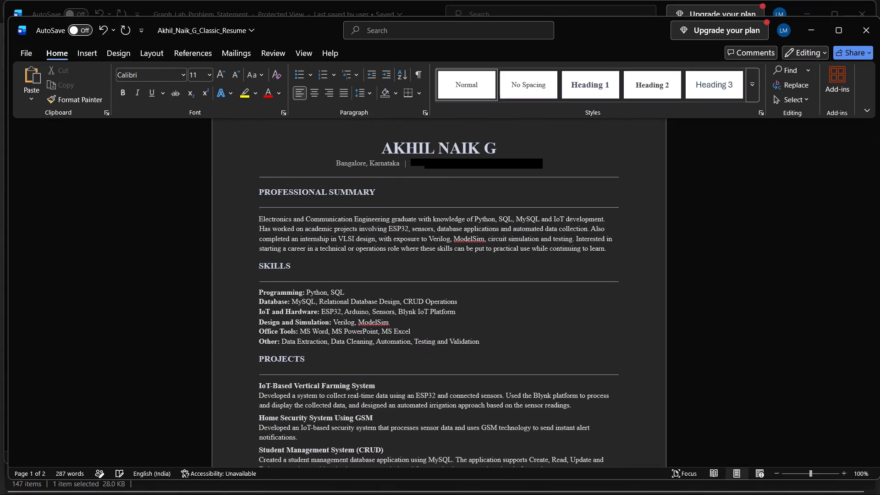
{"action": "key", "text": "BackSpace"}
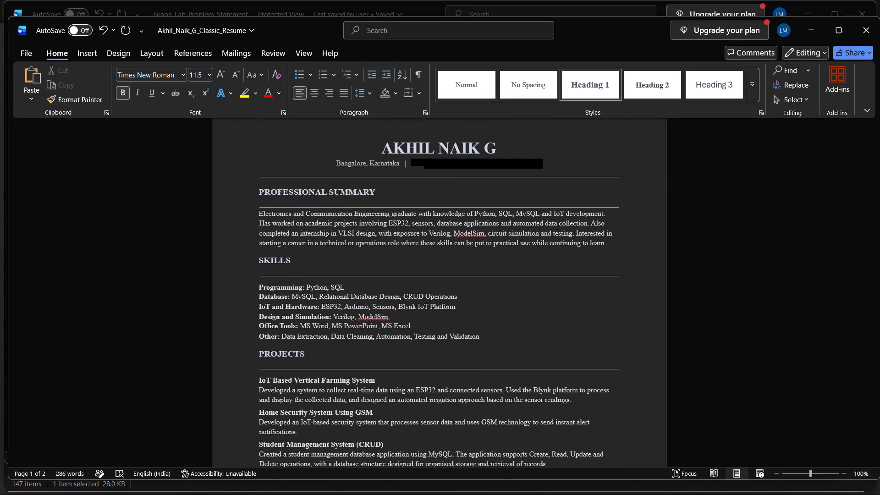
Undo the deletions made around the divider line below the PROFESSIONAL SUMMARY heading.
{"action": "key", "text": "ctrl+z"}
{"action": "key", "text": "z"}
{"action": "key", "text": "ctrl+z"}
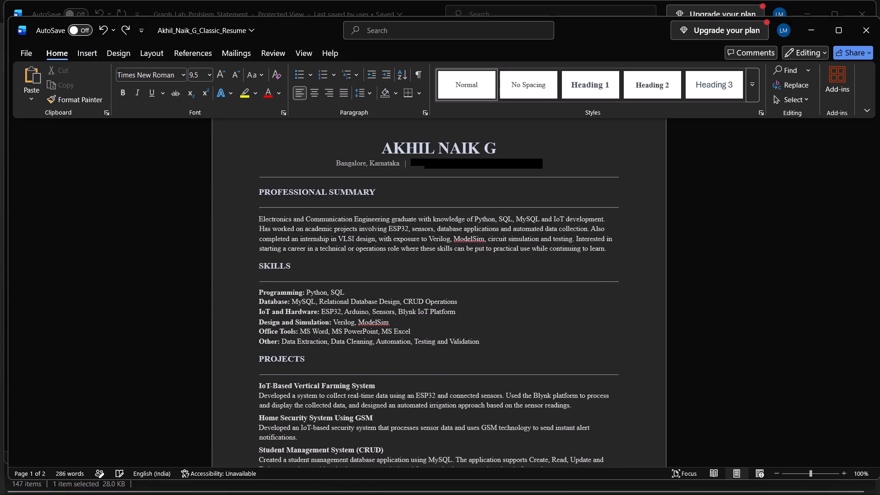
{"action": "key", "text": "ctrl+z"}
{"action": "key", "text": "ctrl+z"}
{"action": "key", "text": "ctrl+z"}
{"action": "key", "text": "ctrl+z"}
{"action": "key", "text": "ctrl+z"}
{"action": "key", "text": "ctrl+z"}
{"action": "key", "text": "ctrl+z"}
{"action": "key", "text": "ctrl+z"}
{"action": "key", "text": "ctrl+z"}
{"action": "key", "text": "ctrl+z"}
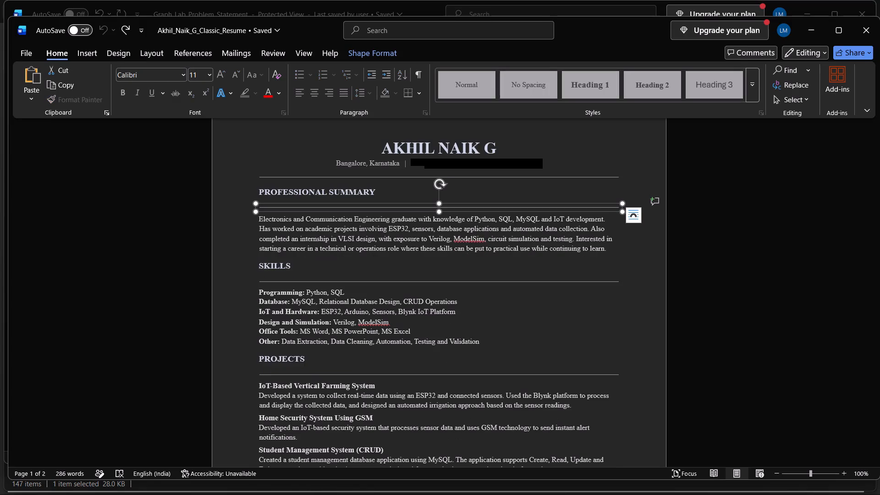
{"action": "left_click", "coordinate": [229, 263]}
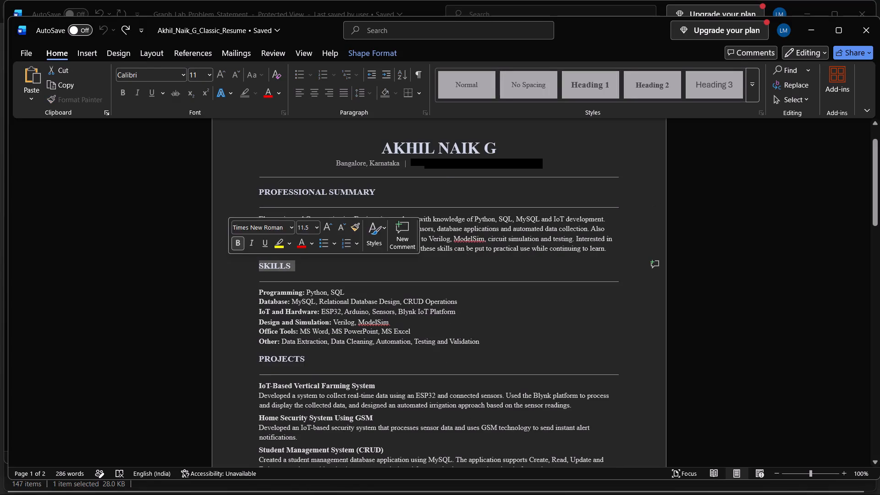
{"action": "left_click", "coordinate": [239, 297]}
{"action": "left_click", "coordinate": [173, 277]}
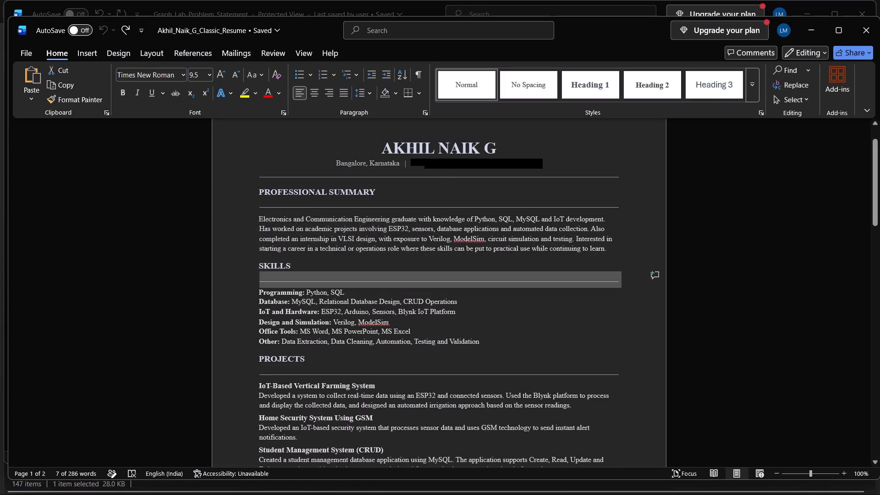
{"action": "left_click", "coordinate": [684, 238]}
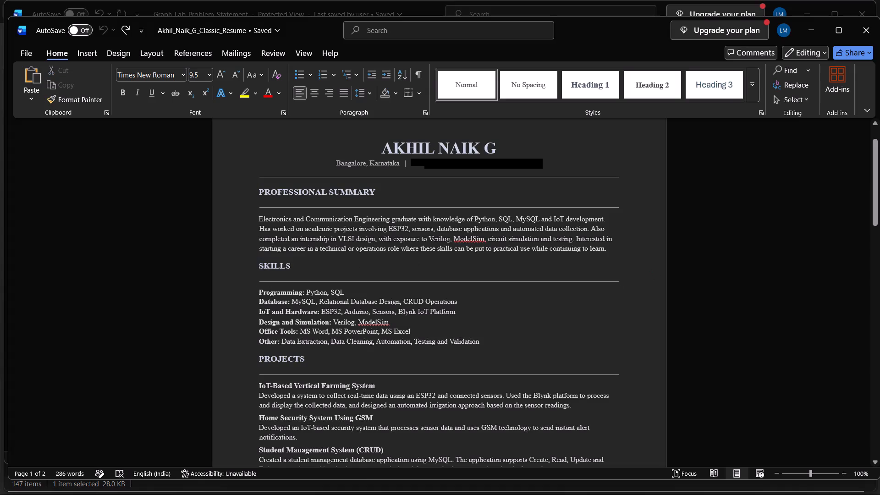
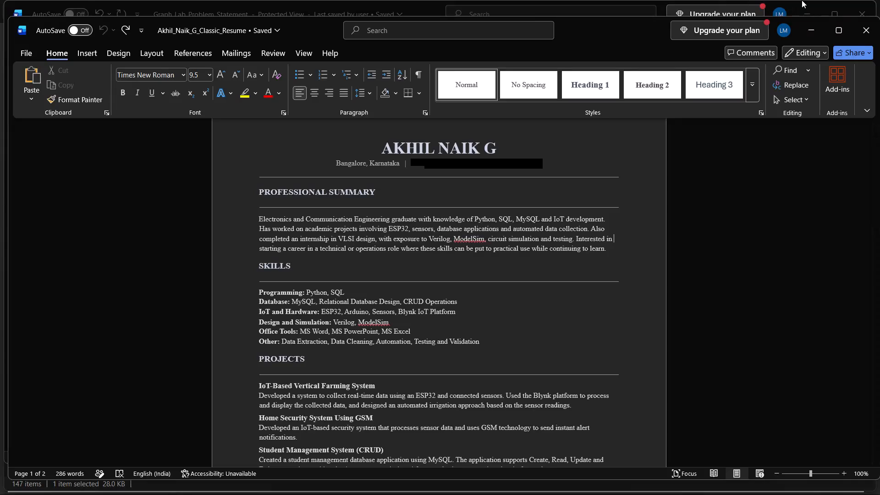
Minimize the resume document and the Graph_Lab_Problem_Statement document to get back to the File Explorer window.
{"action": "left_click", "coordinate": [816, 27]}
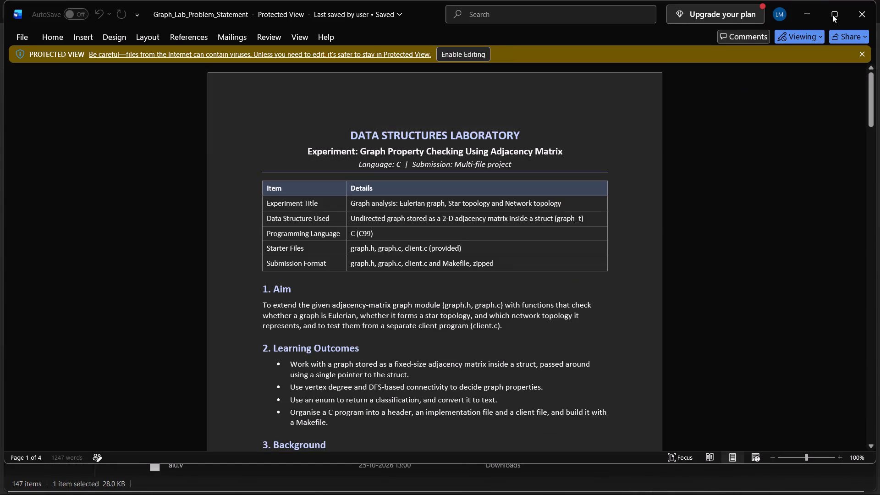
{"action": "left_click", "coordinate": [812, 7]}
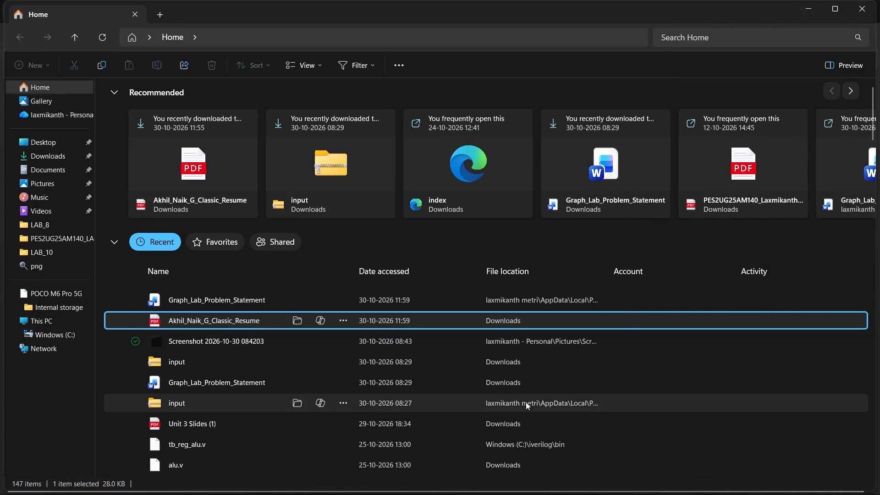
Minimize the File Explorer window and the browser window showing the resume PDF to get back to the desktop.
{"action": "left_click", "coordinate": [805, 12]}
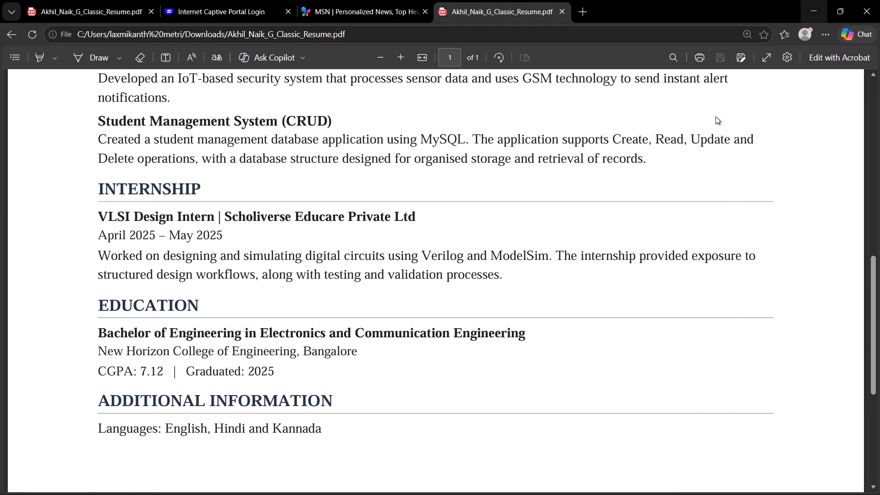
{"action": "left_click", "coordinate": [813, 10]}
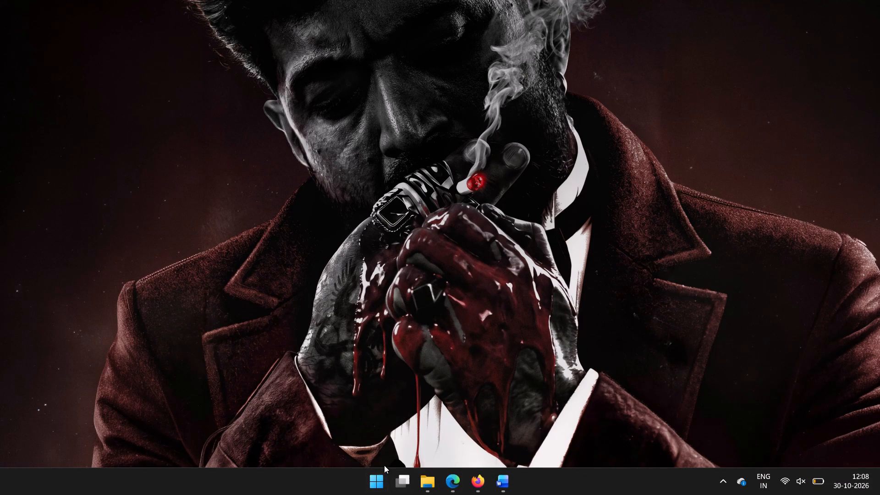
Bring up the categorized list of all installed apps from the desktop.
{"action": "left_click", "coordinate": [375, 480]}
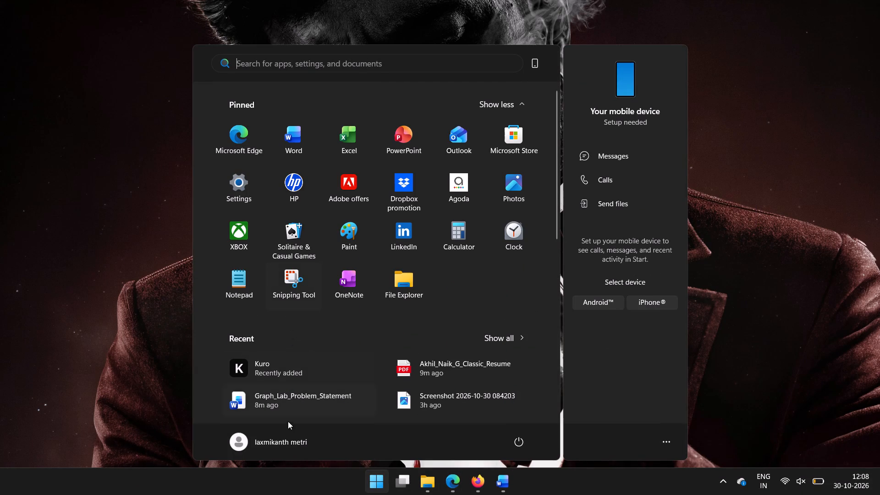
{"action": "scroll", "coordinate": [317, 336], "scroll_direction": "down", "scroll_amount": 4}
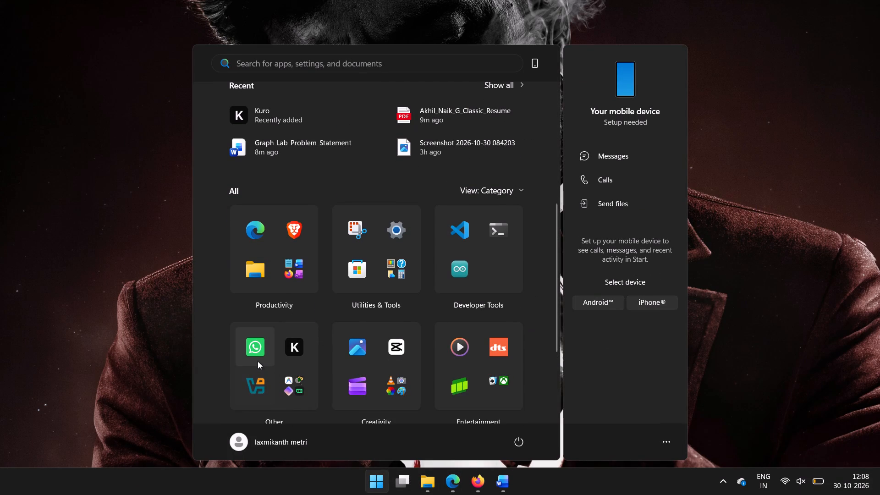
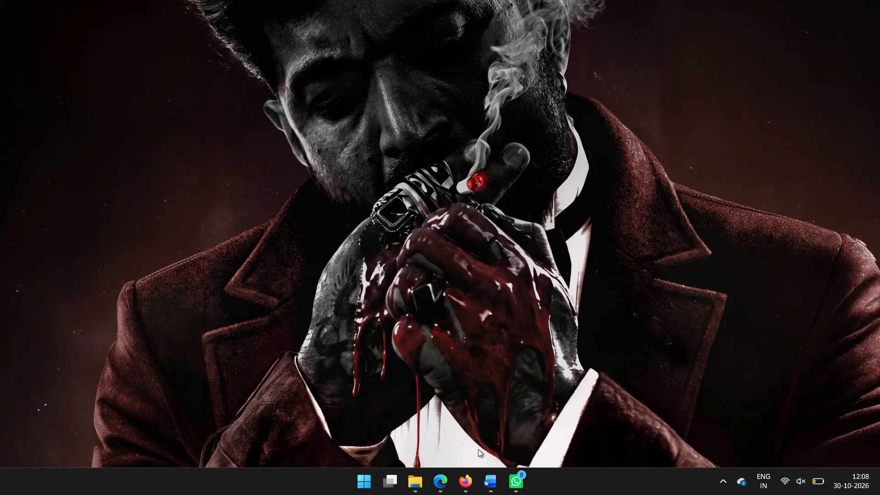
Switch back to Word and restore the minimized classic resume document from among the open documents.
{"action": "left_click", "coordinate": [489, 484]}
{"action": "left_click", "coordinate": [485, 485]}
{"action": "left_click", "coordinate": [518, 441]}
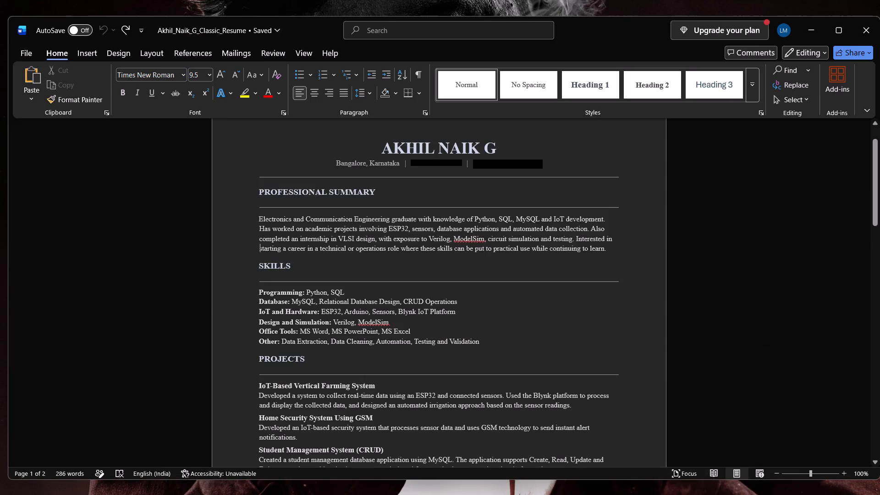
Replace the Professional Summary paragraph with the copied "Seeking a challenging role…" text, keeping the SKILLS heading on its own line below.
{"action": "left_click_drag", "start_coordinate": [259, 216], "coordinate": [280, 237]}
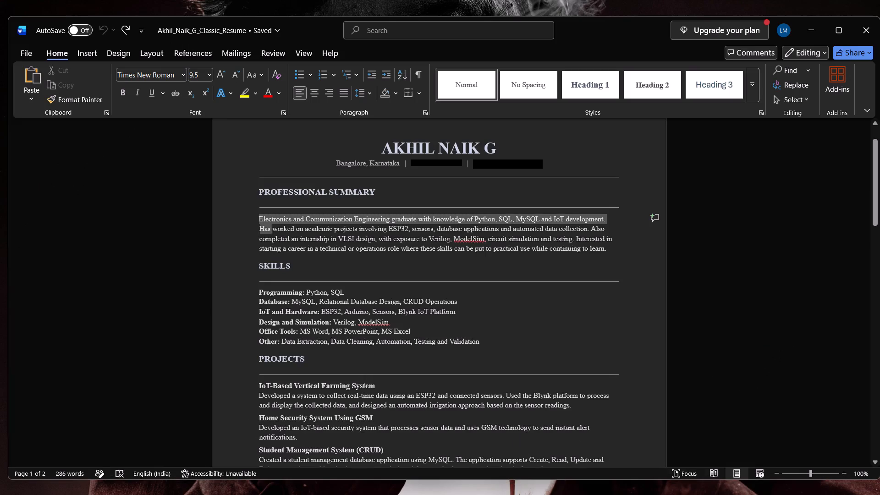
{"action": "left_click_drag", "start_coordinate": [280, 237], "coordinate": [616, 247]}
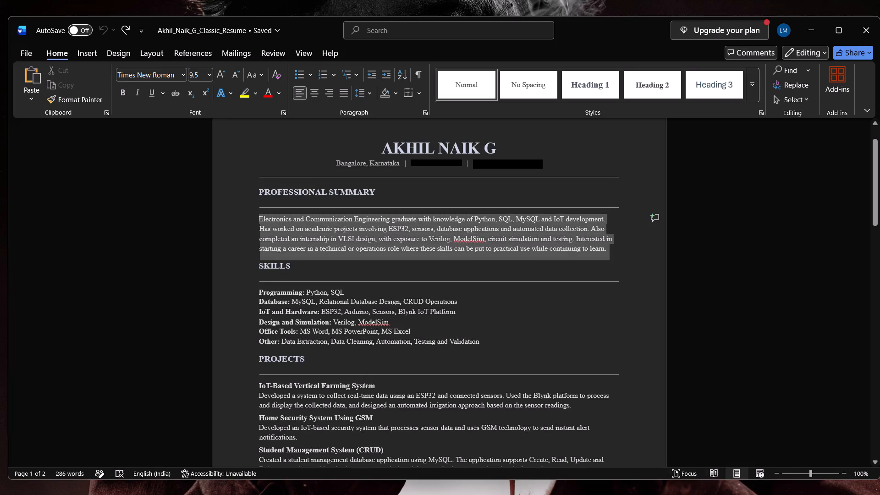
{"action": "left_click_drag", "start_coordinate": [616, 247], "coordinate": [610, 247]}
{"action": "key", "text": "ctrl+v"}
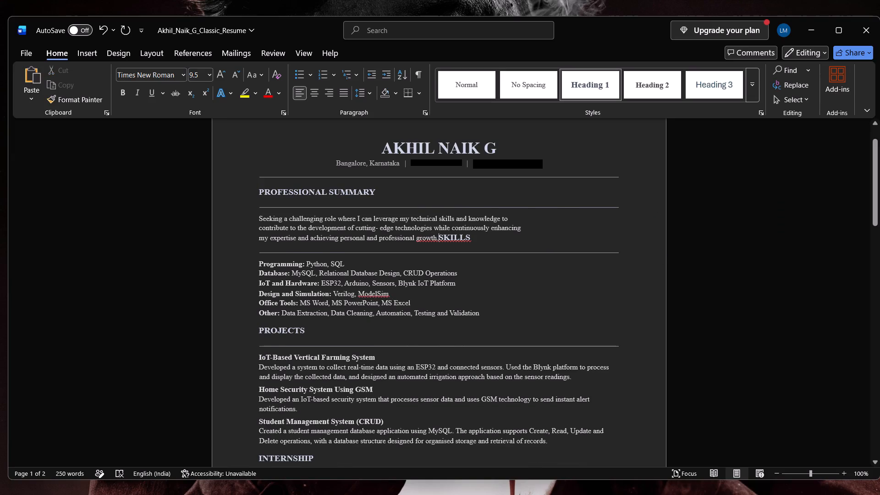
{"action": "key", "text": "Return"}
{"action": "key", "text": "Return"}
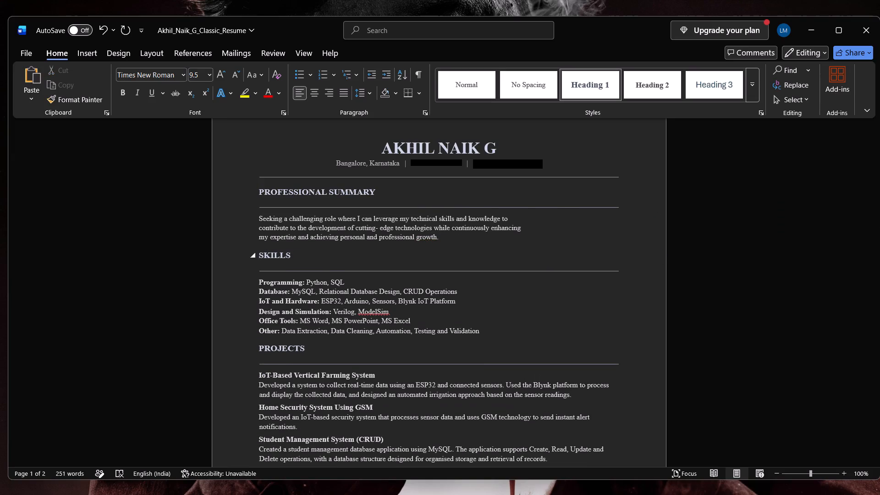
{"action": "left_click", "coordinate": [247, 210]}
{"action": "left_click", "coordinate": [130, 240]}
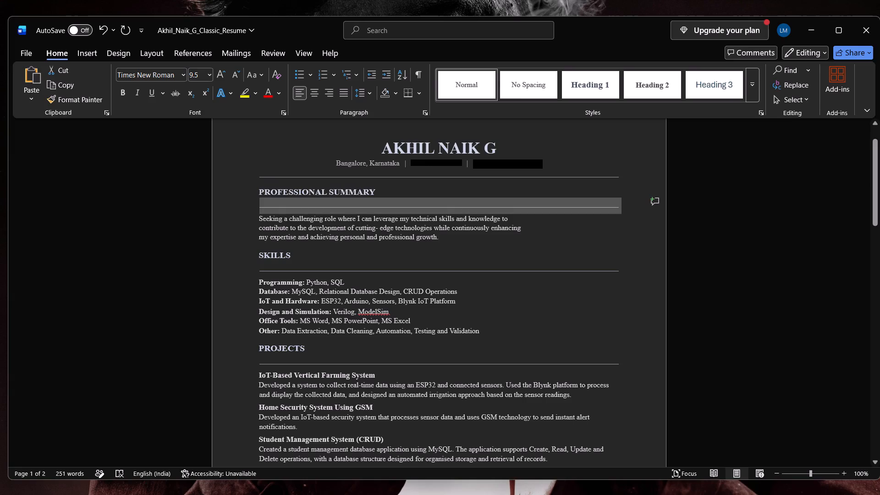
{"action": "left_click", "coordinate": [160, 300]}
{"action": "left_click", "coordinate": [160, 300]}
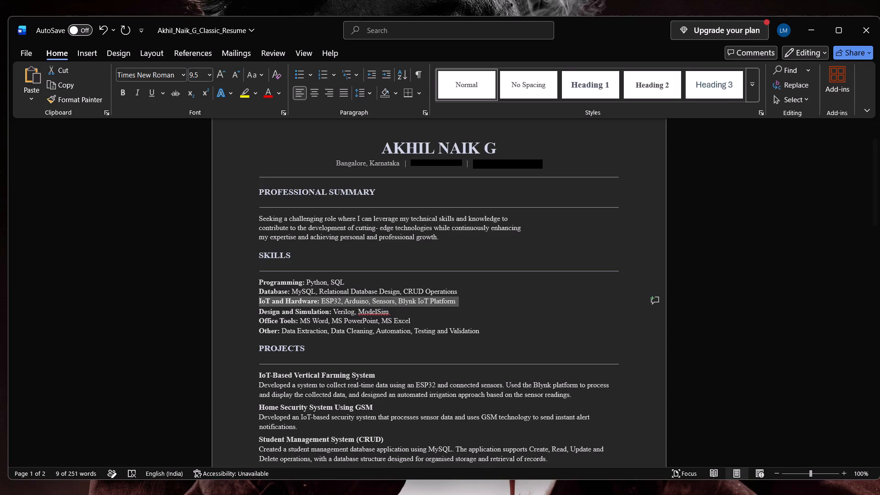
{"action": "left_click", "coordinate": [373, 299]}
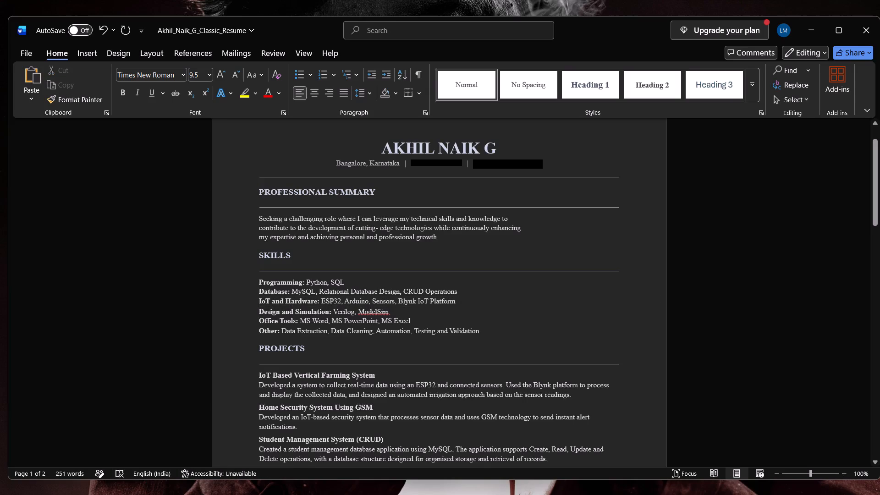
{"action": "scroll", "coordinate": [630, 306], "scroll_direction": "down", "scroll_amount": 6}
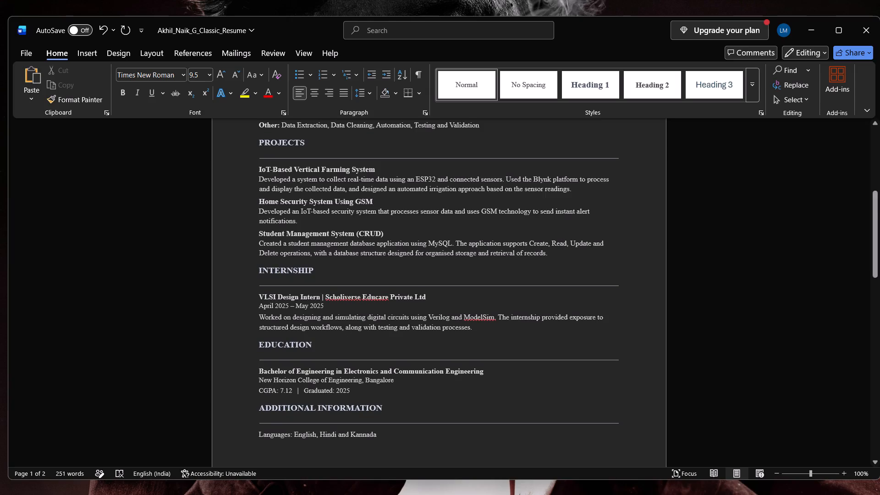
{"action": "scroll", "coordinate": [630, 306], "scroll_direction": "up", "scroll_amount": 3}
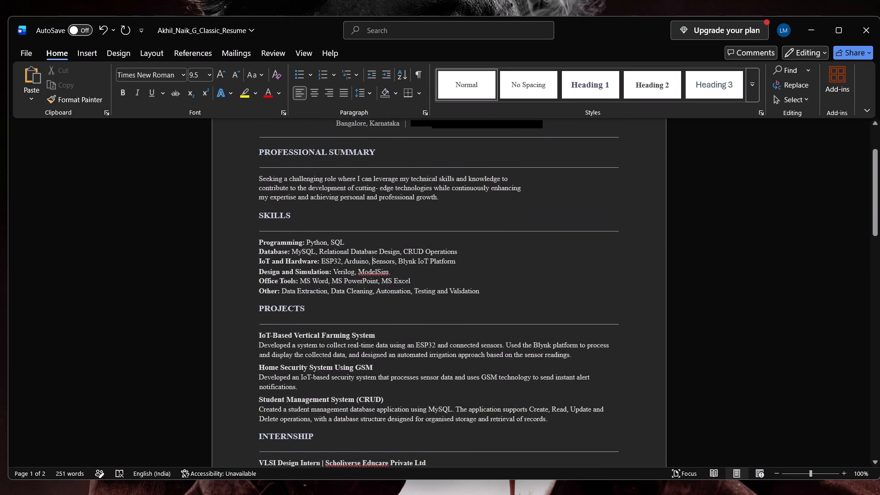
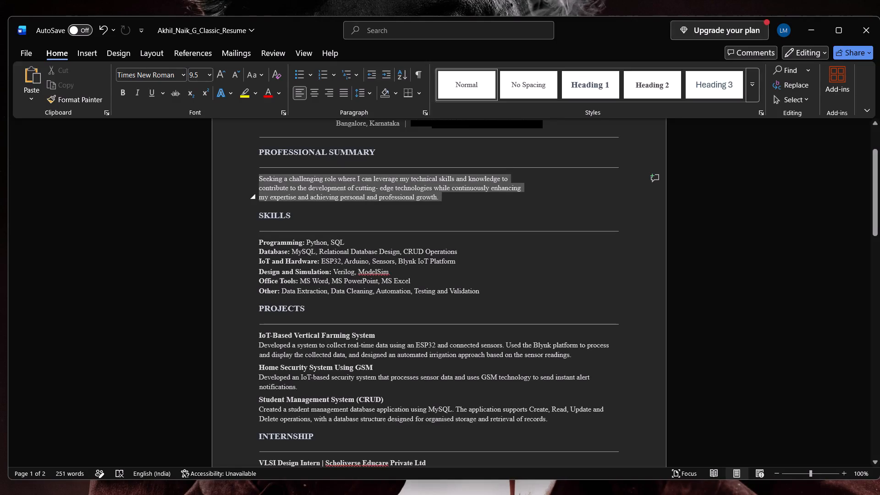
Replace the selected Professional Summary paragraph with the copied "Results-driven Engineering graduate…" text, adding a line break before the SKILLS heading.
{"action": "key", "text": "ctrl+v"}
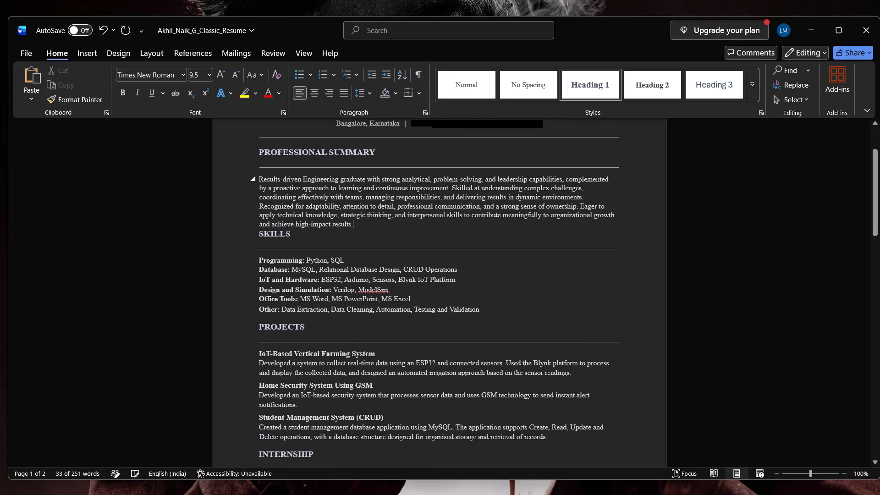
{"action": "key", "text": "Return"}
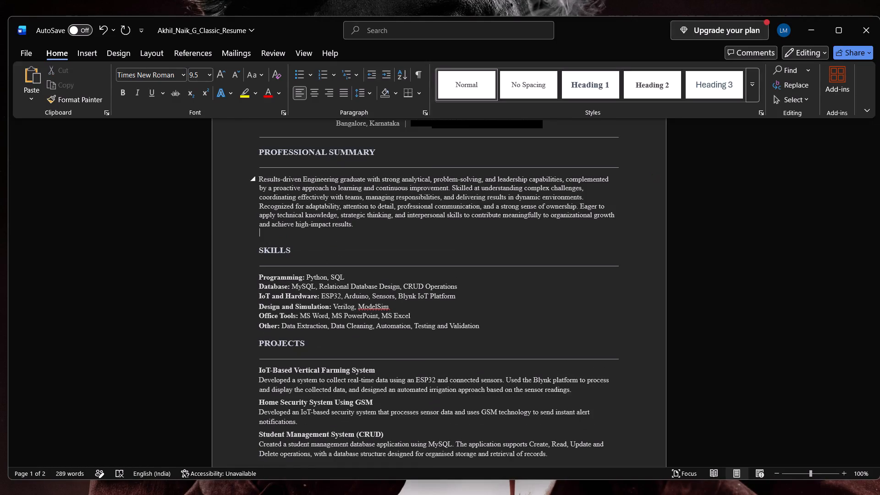
{"action": "left_click", "coordinate": [177, 243]}
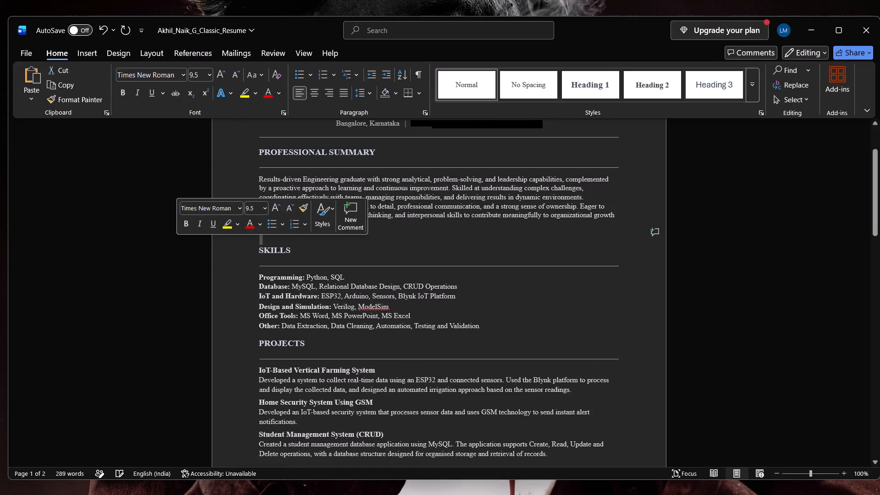
{"action": "left_click", "coordinate": [158, 262]}
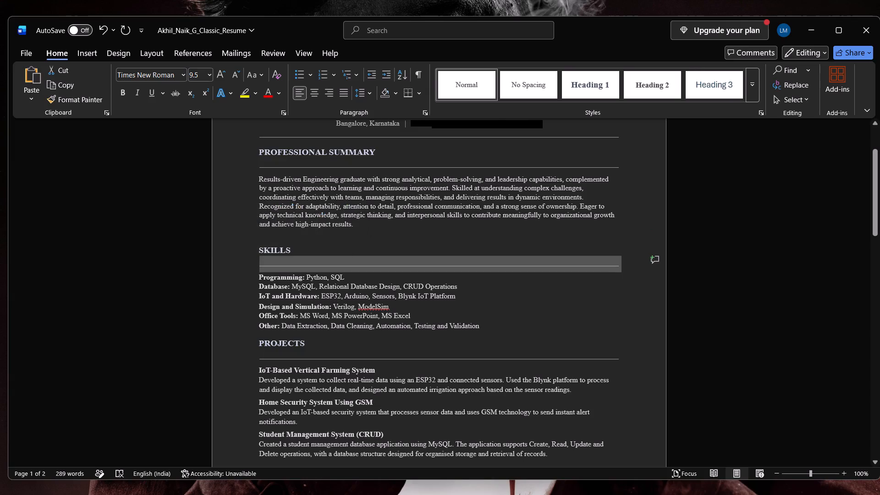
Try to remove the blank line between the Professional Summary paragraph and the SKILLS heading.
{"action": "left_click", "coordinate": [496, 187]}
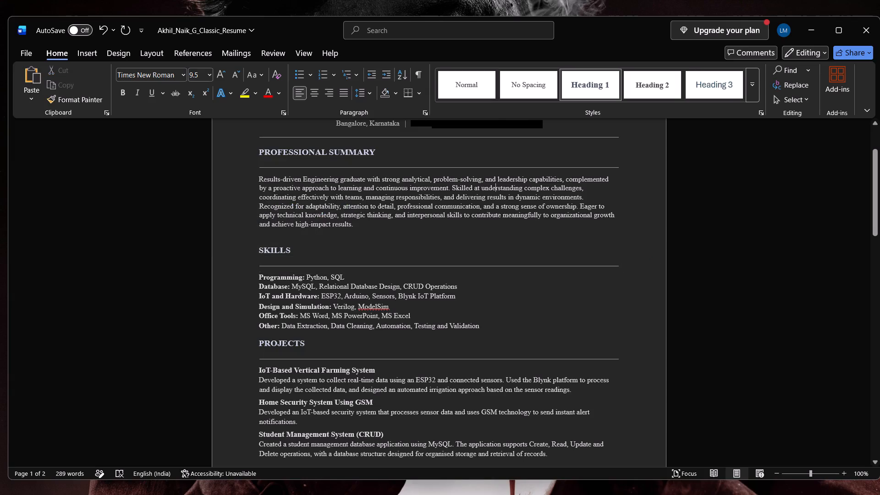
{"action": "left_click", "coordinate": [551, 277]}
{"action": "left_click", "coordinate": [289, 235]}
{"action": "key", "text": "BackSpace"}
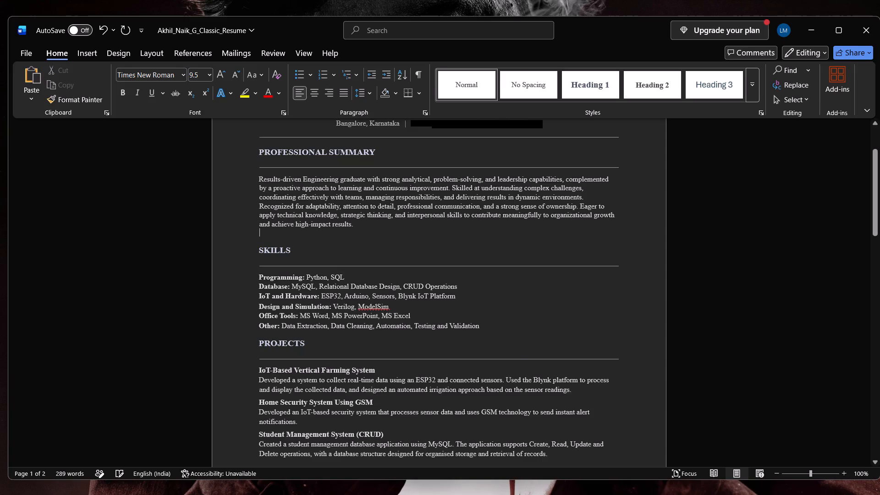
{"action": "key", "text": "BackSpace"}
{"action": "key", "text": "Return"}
Review the resume's content, section spacing and page layout from the header through the Languages line and the name on the second page.
{"action": "scroll", "coordinate": [348, 216], "scroll_direction": "up", "scroll_amount": 2}
{"action": "scroll", "coordinate": [348, 216], "scroll_direction": "down", "scroll_amount": 2}
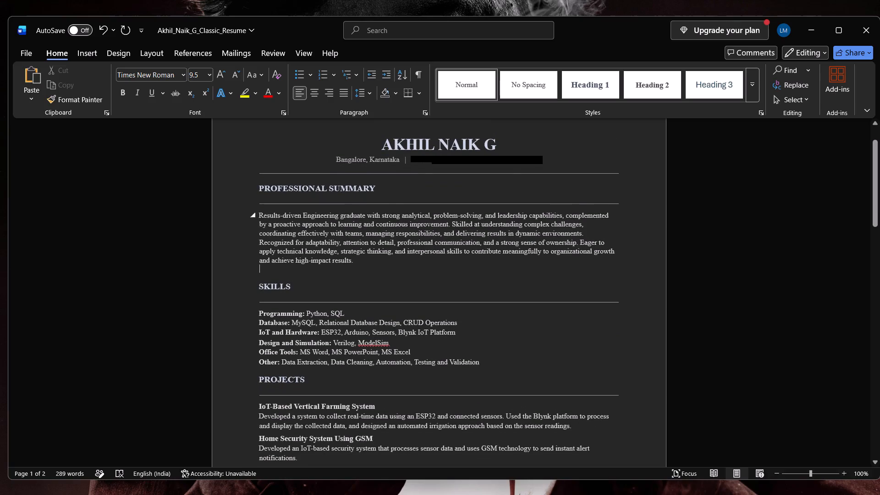
{"action": "scroll", "coordinate": [348, 216], "scroll_direction": "down", "scroll_amount": 1}
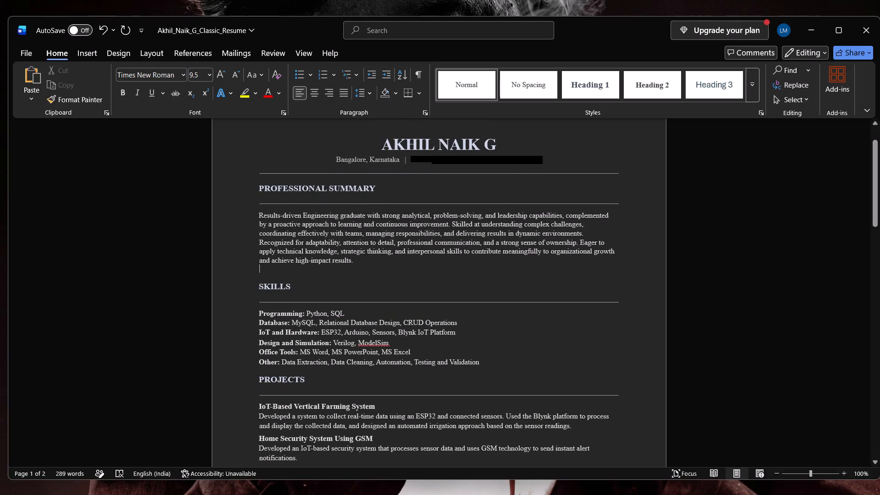
{"action": "left_click", "coordinate": [336, 161]}
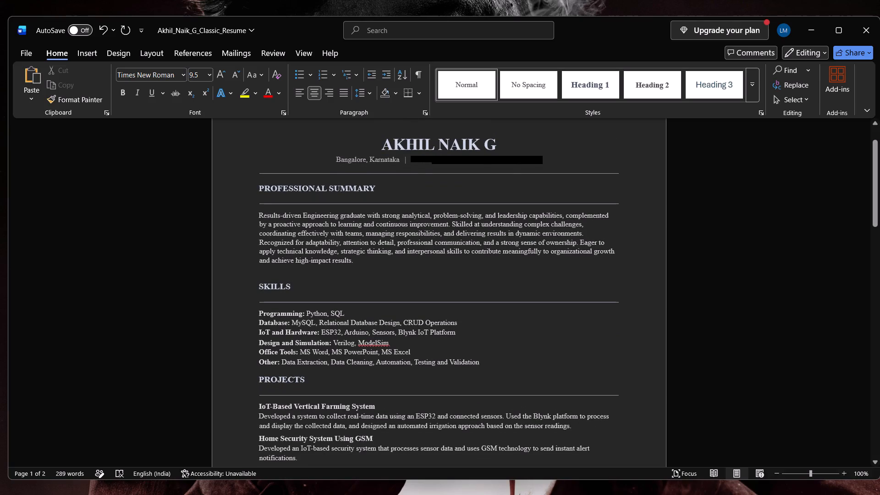
{"action": "scroll", "coordinate": [503, 166], "scroll_direction": "down", "scroll_amount": 11}
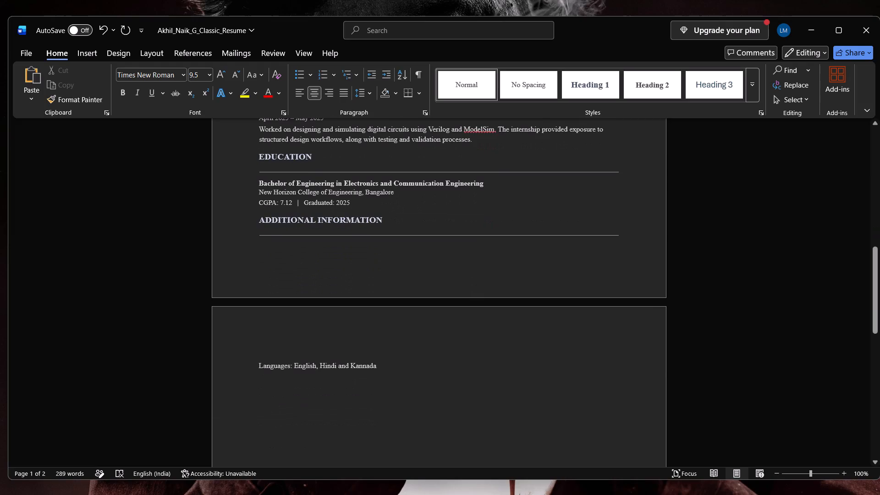
{"action": "scroll", "coordinate": [503, 166], "scroll_direction": "up", "scroll_amount": 10}
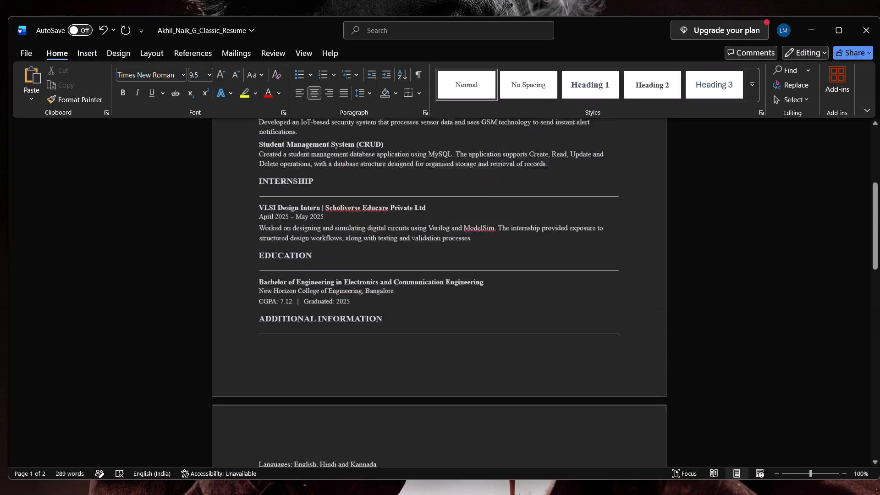
{"action": "scroll", "coordinate": [503, 166], "scroll_direction": "up", "scroll_amount": 3}
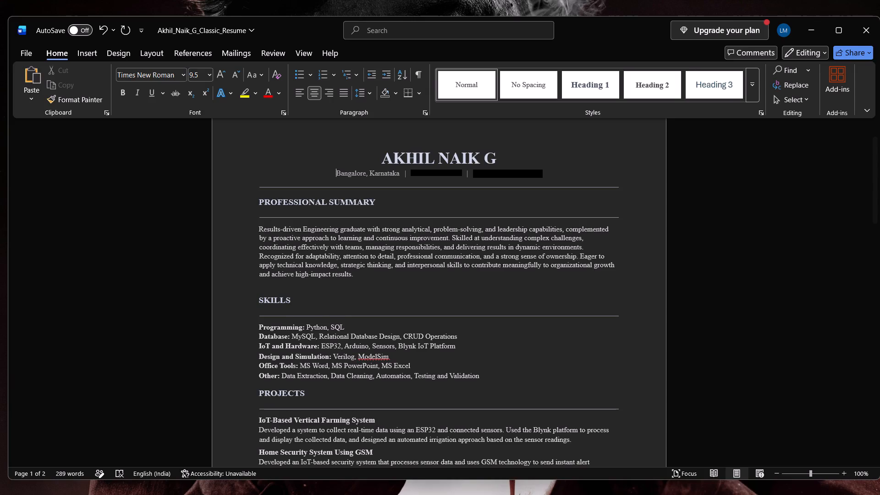
{"action": "scroll", "coordinate": [503, 166], "scroll_direction": "down", "scroll_amount": 9}
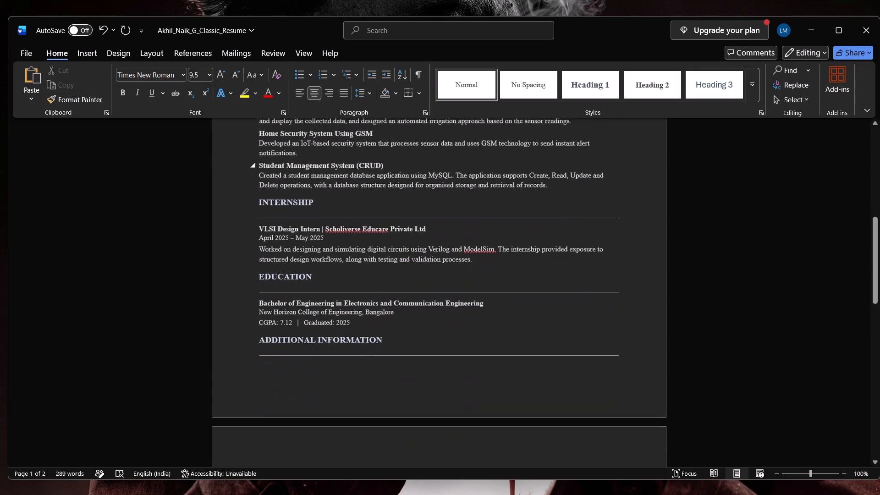
{"action": "scroll", "coordinate": [503, 166], "scroll_direction": "down", "scroll_amount": 5}
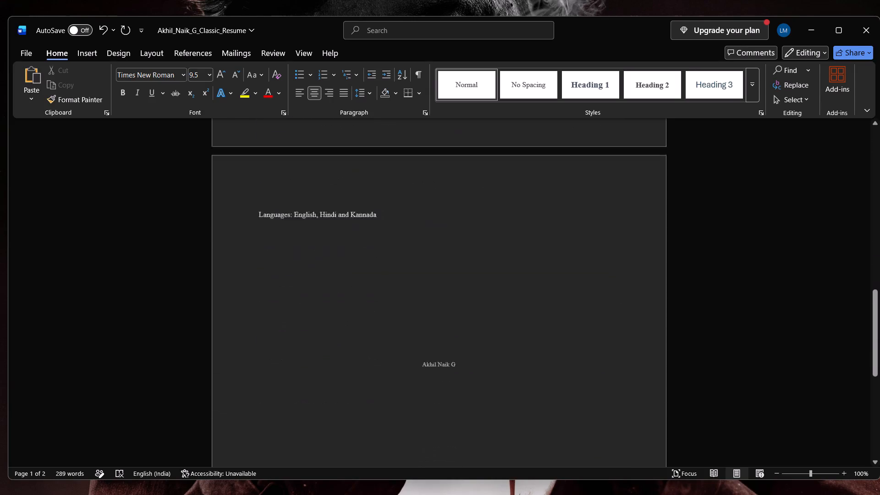
{"action": "scroll", "coordinate": [503, 166], "scroll_direction": "down", "scroll_amount": 1}
{"action": "scroll", "coordinate": [503, 166], "scroll_direction": "up", "scroll_amount": 13}
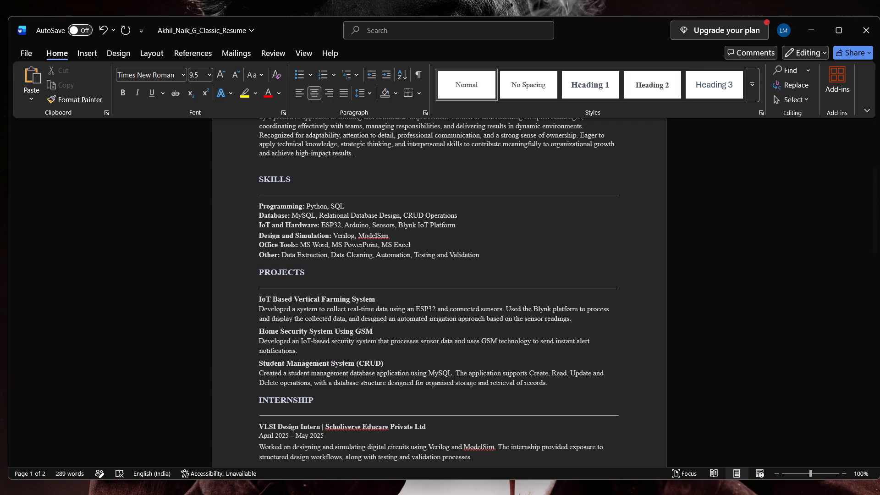
{"action": "scroll", "coordinate": [503, 166], "scroll_direction": "down", "scroll_amount": 1}
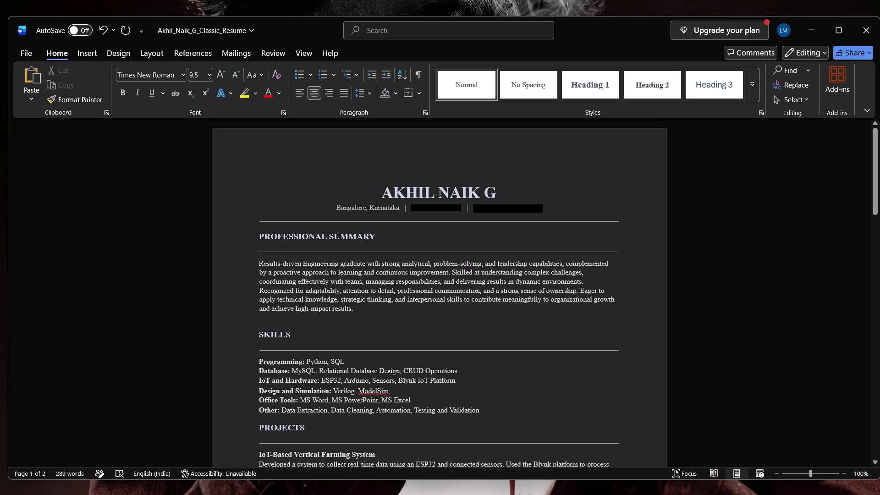
{"action": "scroll", "coordinate": [503, 166], "scroll_direction": "down", "scroll_amount": 2}
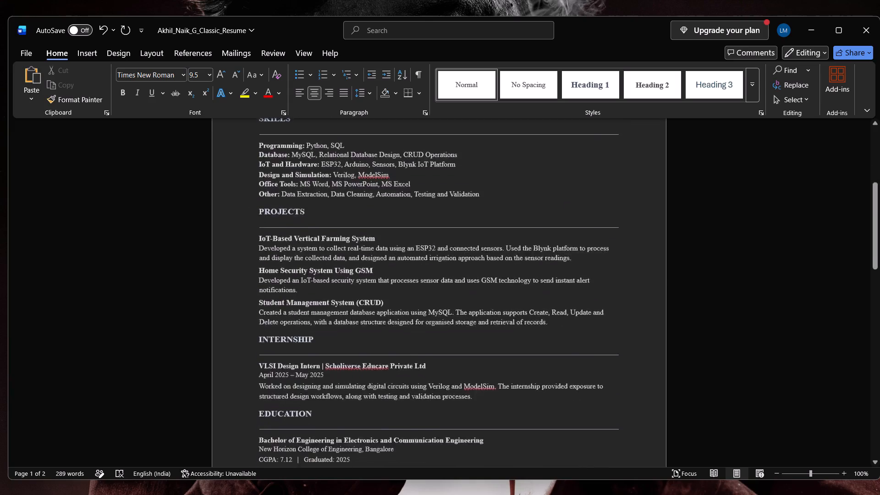
{"action": "scroll", "coordinate": [503, 166], "scroll_direction": "down", "scroll_amount": 13}
{"action": "scroll", "coordinate": [503, 166], "scroll_direction": "up", "scroll_amount": 2}
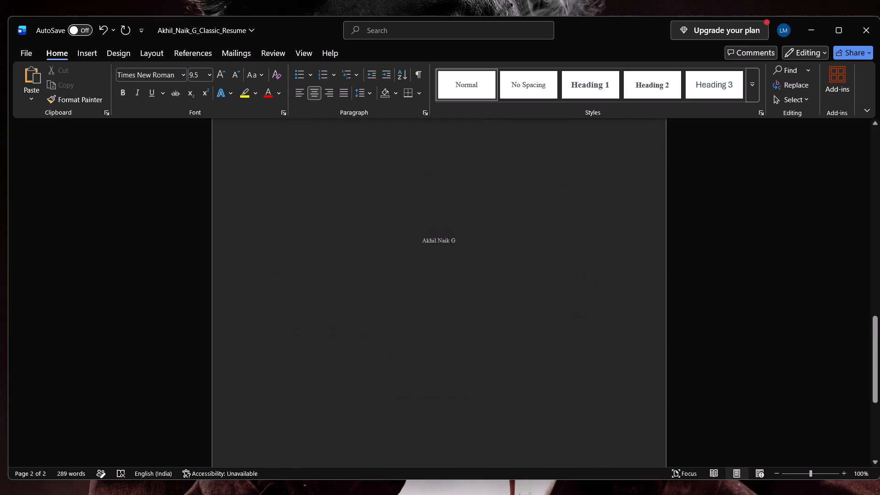
{"action": "scroll", "coordinate": [503, 166], "scroll_direction": "up", "scroll_amount": 8}
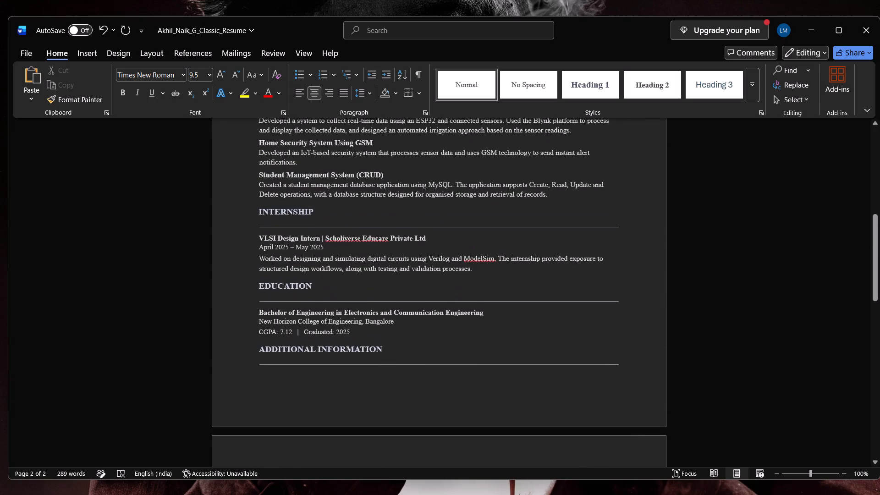
{"action": "scroll", "coordinate": [503, 166], "scroll_direction": "up", "scroll_amount": 7}
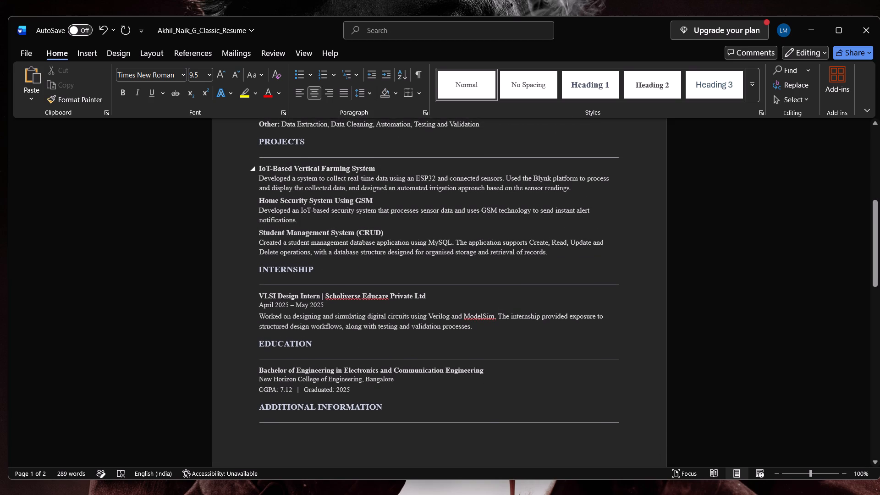
{"action": "scroll", "coordinate": [503, 166], "scroll_direction": "up", "scroll_amount": 2}
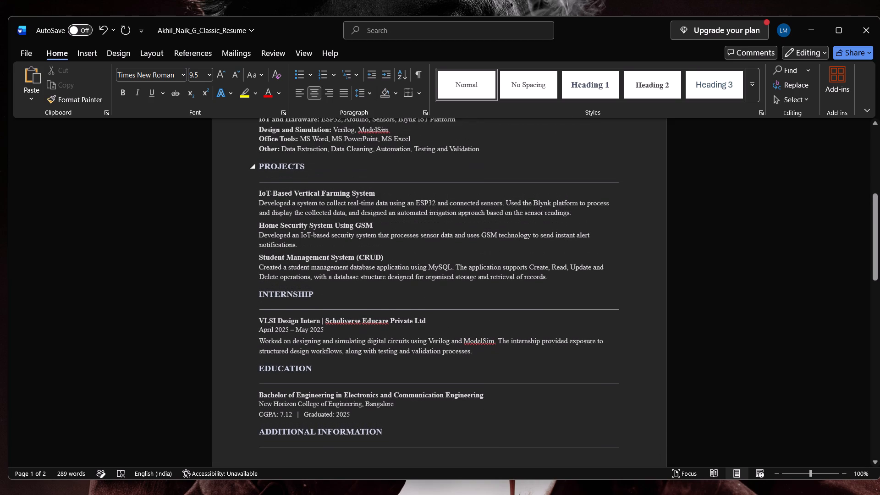
{"action": "scroll", "coordinate": [503, 166], "scroll_direction": "up", "scroll_amount": 1}
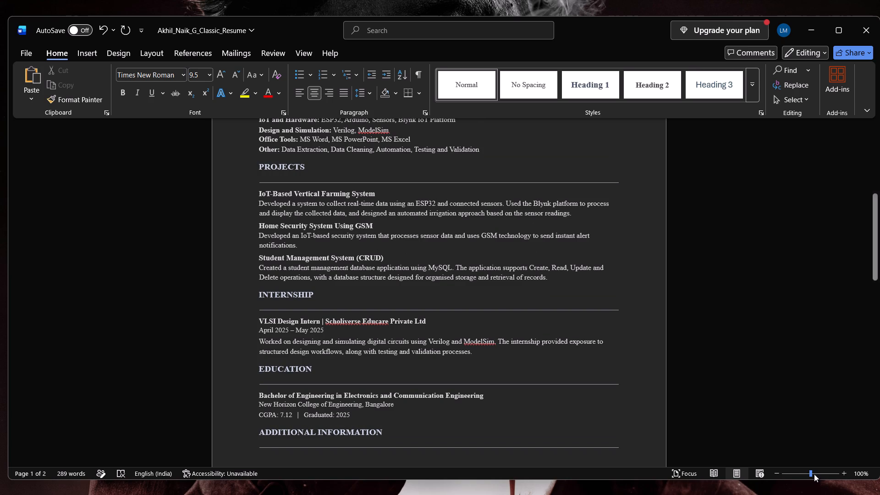
{"action": "left_click_drag", "start_coordinate": [811, 475], "coordinate": [789, 486]}
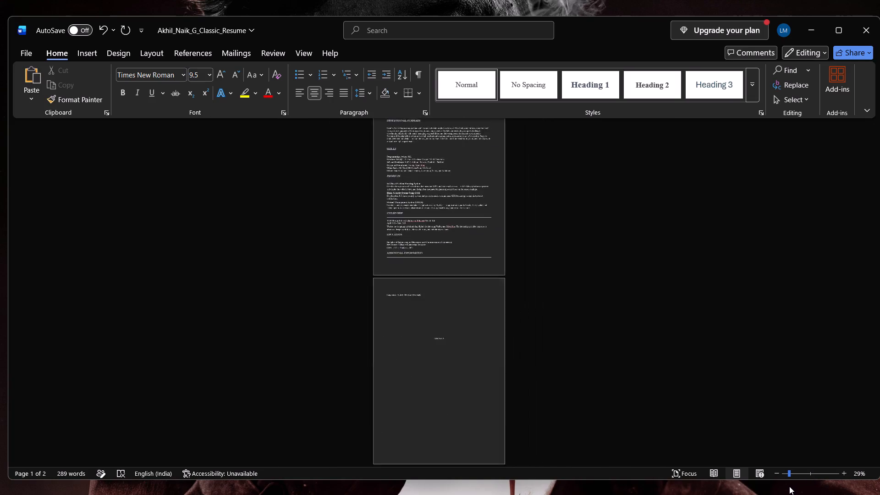
{"action": "left_click_drag", "start_coordinate": [789, 486], "coordinate": [799, 481]}
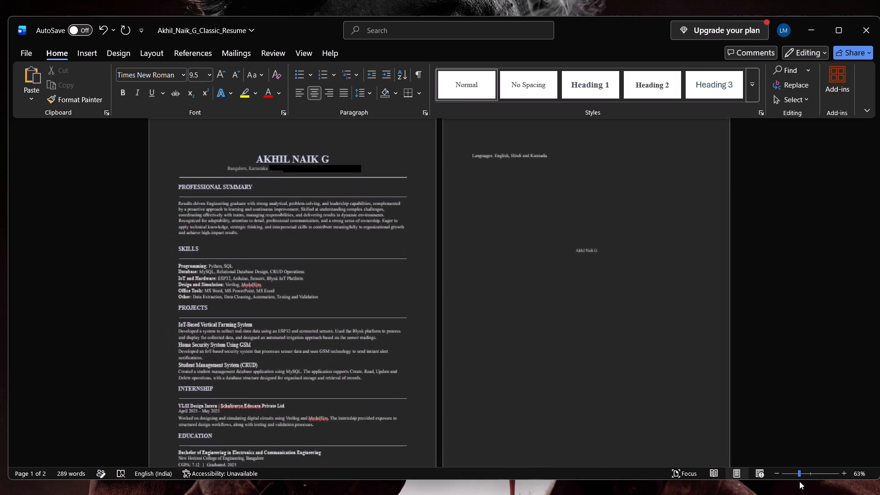
{"action": "left_click_drag", "start_coordinate": [799, 481], "coordinate": [798, 484]}
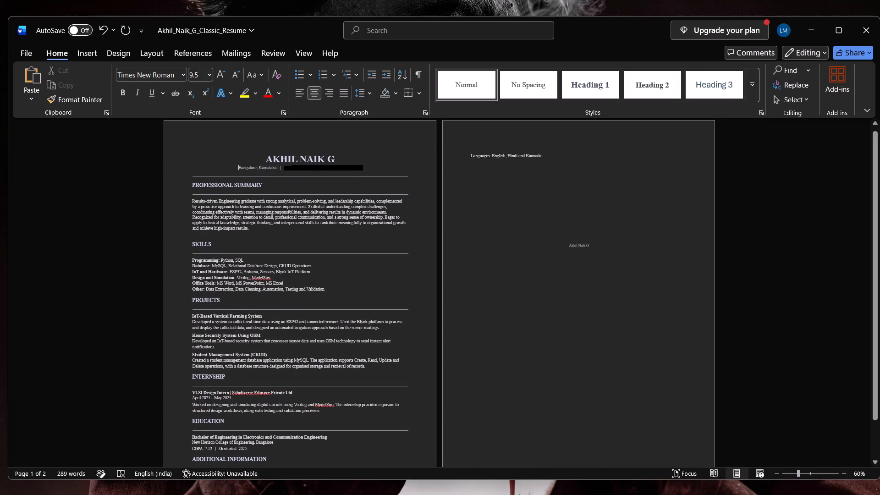
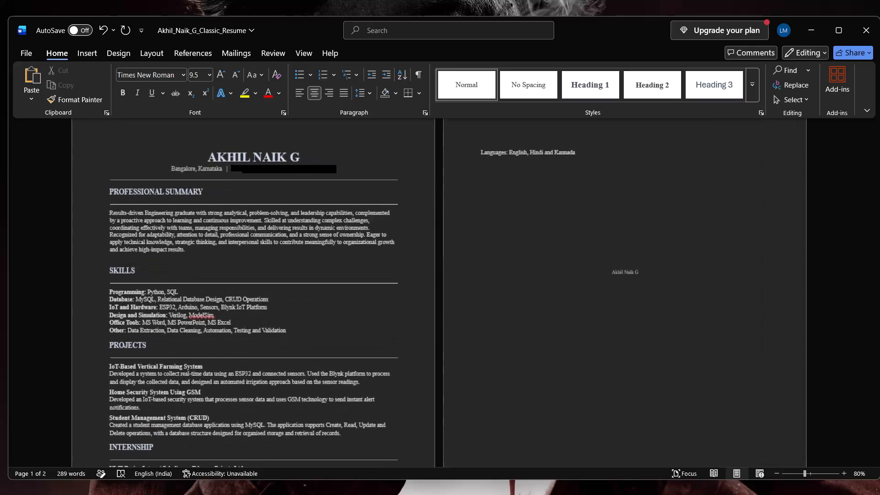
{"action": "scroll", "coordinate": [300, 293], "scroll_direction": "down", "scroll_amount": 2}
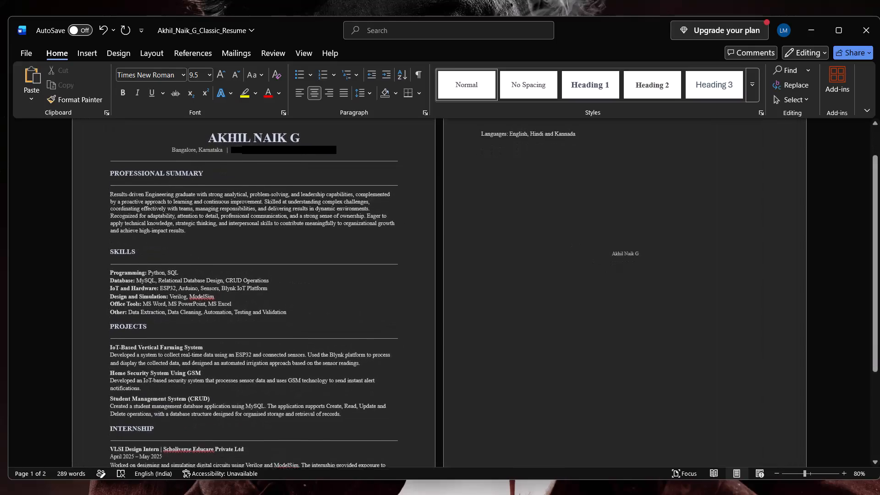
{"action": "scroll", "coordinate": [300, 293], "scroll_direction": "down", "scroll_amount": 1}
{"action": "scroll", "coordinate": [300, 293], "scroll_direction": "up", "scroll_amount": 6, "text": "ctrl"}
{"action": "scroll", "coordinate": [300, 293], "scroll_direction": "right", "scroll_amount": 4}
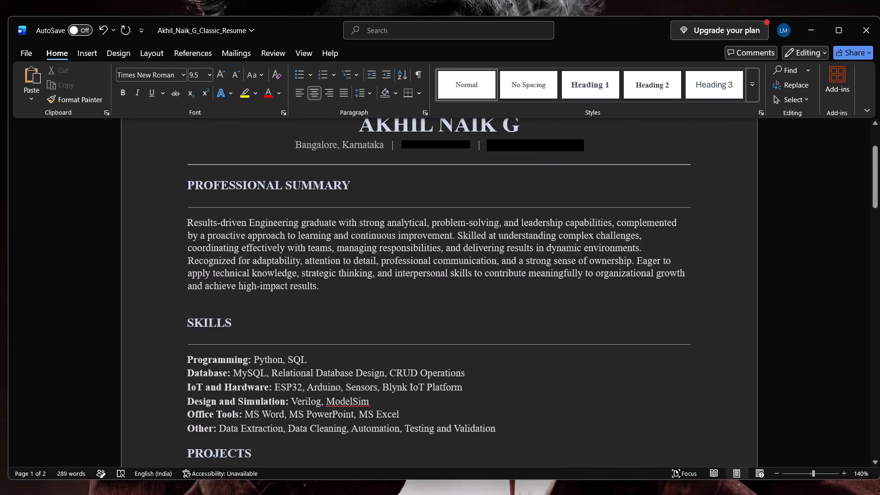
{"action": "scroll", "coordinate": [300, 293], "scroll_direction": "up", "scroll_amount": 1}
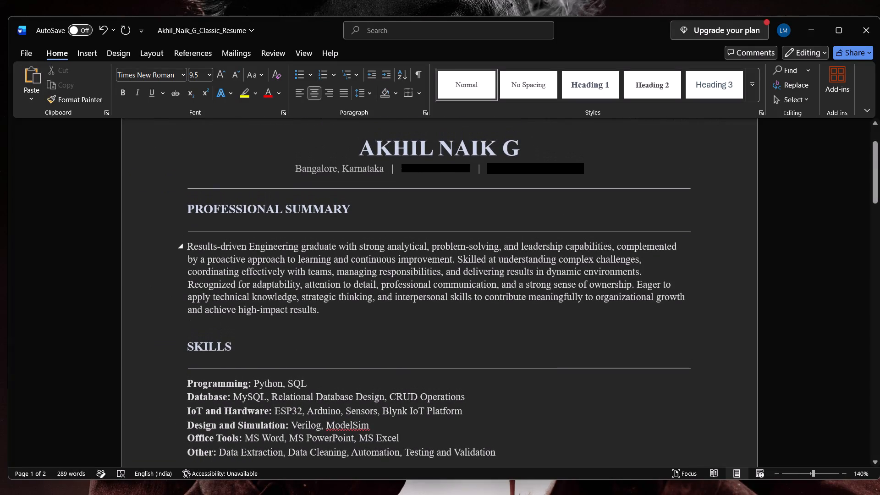
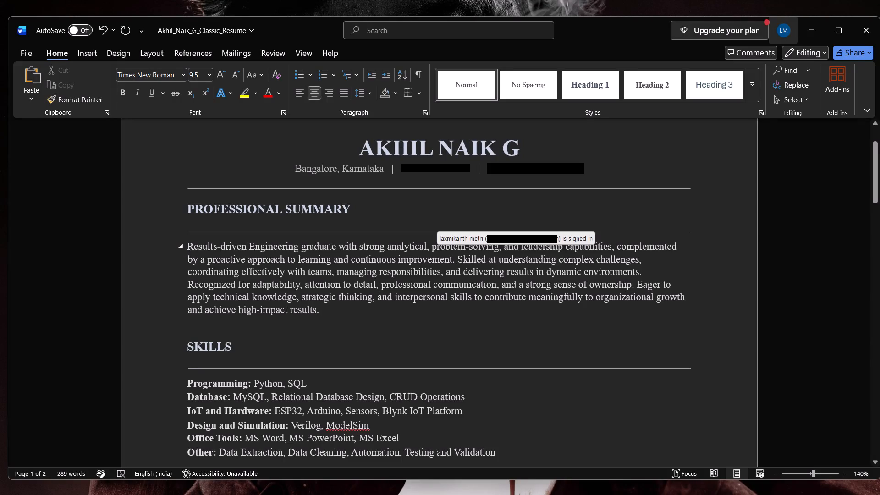
Replace the whole Professional Summary paragraph with the copied text beginning "Results-driven Engineering graduate with strong analytical, problem-solving, leadership, and technical capabilities".
{"action": "left_click_drag", "start_coordinate": [186, 245], "coordinate": [317, 310]}
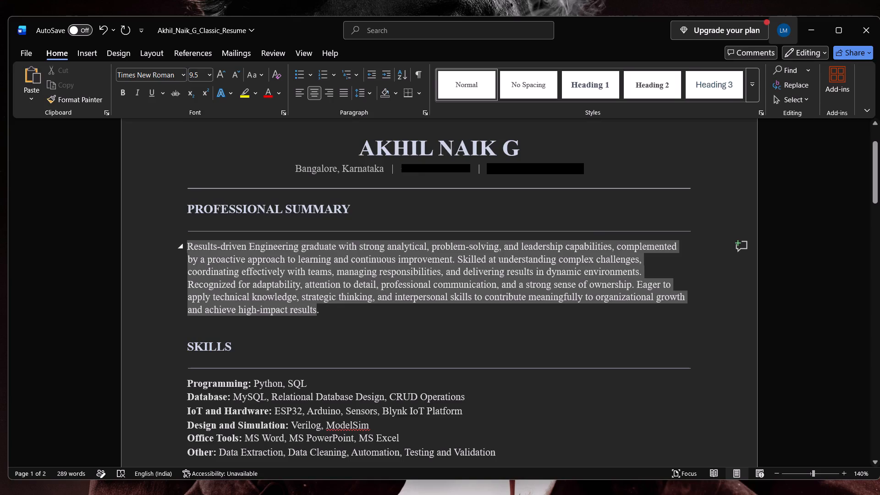
{"action": "left_click_drag", "start_coordinate": [317, 310], "coordinate": [319, 310]}
{"action": "left_click_drag", "start_coordinate": [319, 310], "coordinate": [319, 310]}
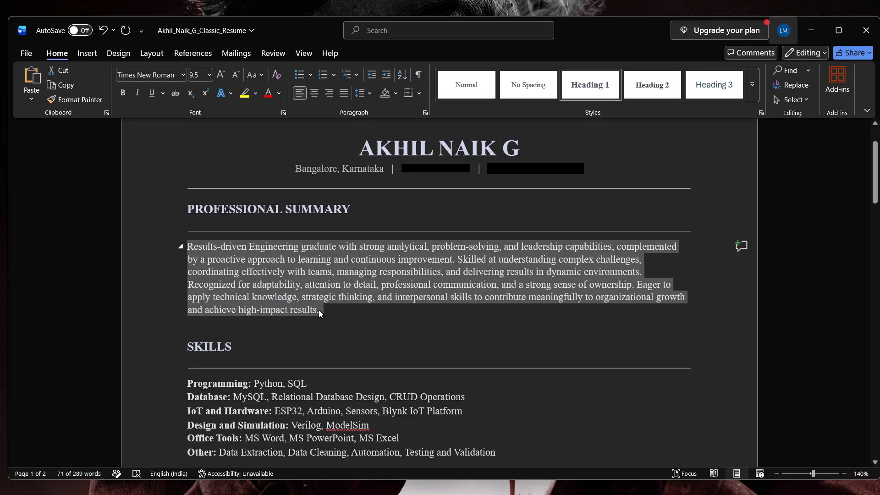
{"action": "key", "text": "ctrl+v"}
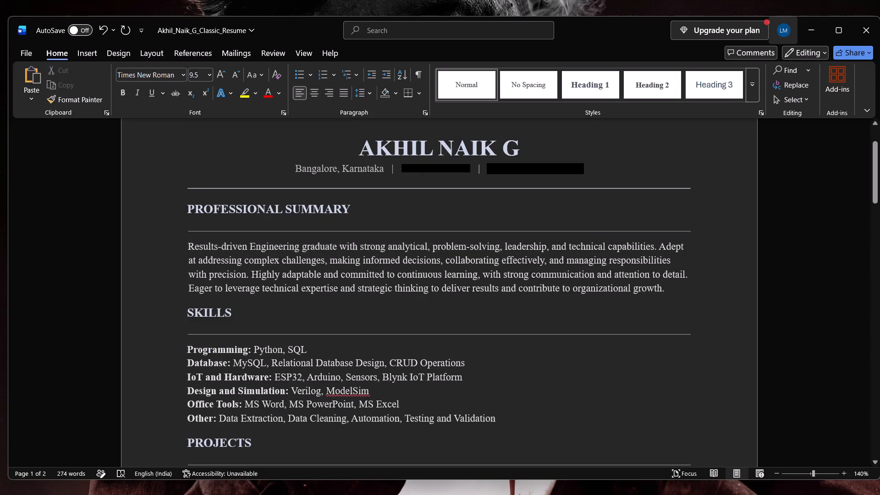
Change the "PROFESSIONAL SUMMARY" section heading to "PROFILE" in capitals.
{"action": "scroll", "coordinate": [393, 342], "scroll_direction": "up", "scroll_amount": 1}
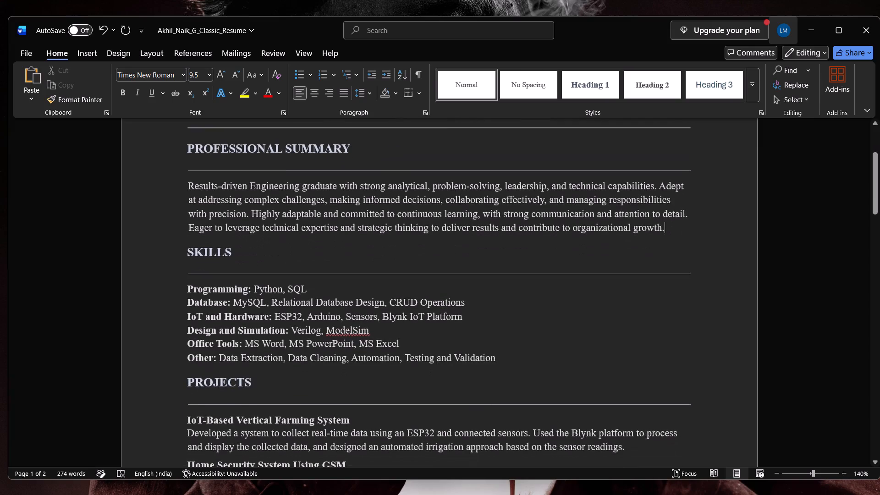
{"action": "scroll", "coordinate": [393, 342], "scroll_direction": "up", "scroll_amount": 1}
{"action": "scroll", "coordinate": [393, 342], "scroll_direction": "down", "scroll_amount": 1}
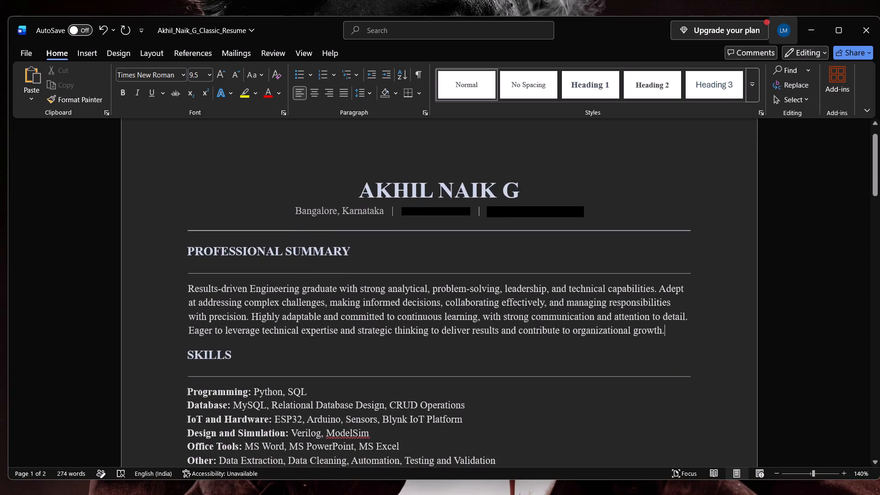
{"action": "left_click", "coordinate": [223, 248]}
{"action": "left_click_drag", "start_coordinate": [223, 248], "coordinate": [216, 257]}
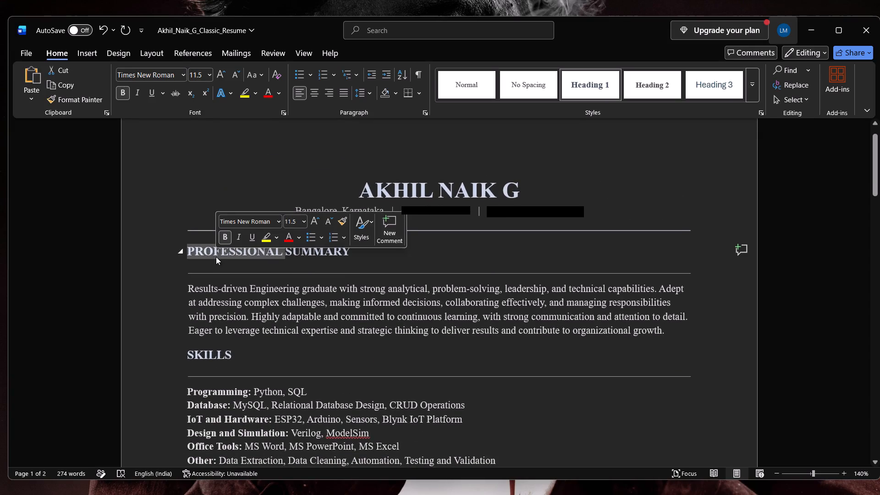
{"action": "left_click", "coordinate": [223, 252]}
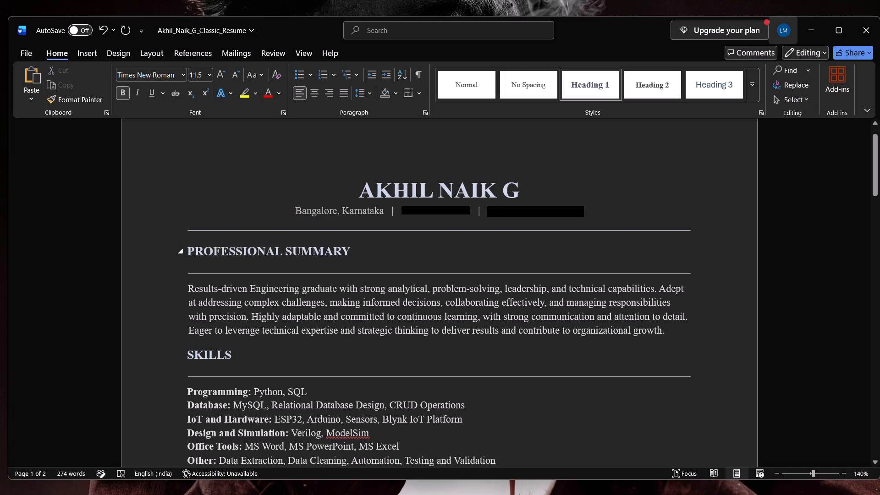
{"action": "left_click_drag", "start_coordinate": [224, 249], "coordinate": [267, 249]}
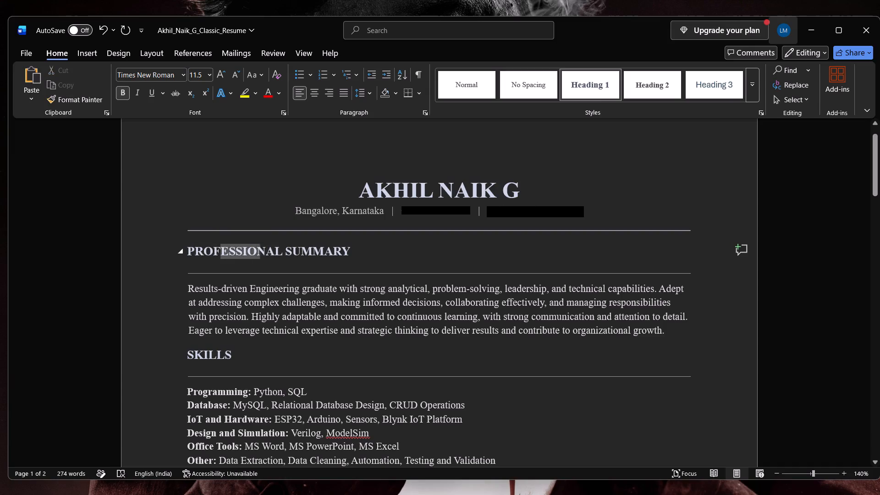
{"action": "left_click_drag", "start_coordinate": [267, 249], "coordinate": [291, 249]}
{"action": "left_click_drag", "start_coordinate": [291, 249], "coordinate": [343, 254]}
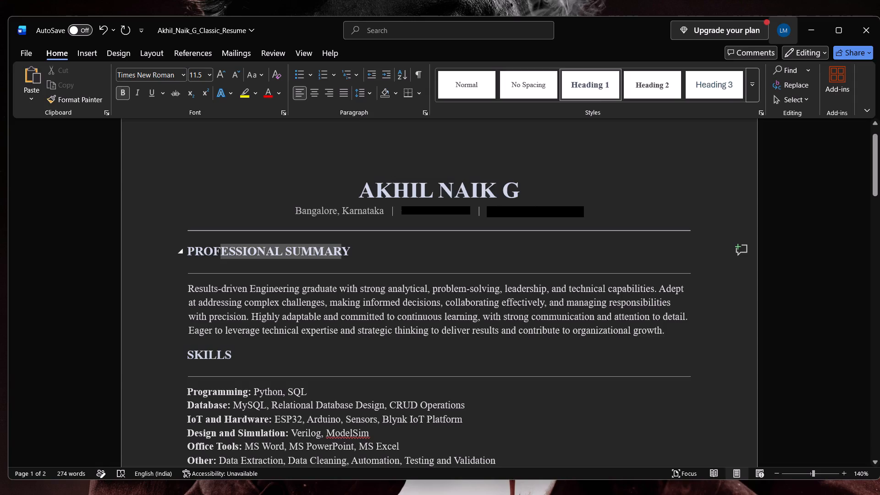
{"action": "left_click_drag", "start_coordinate": [343, 254], "coordinate": [350, 253]}
{"action": "key", "text": "BackSpace"}
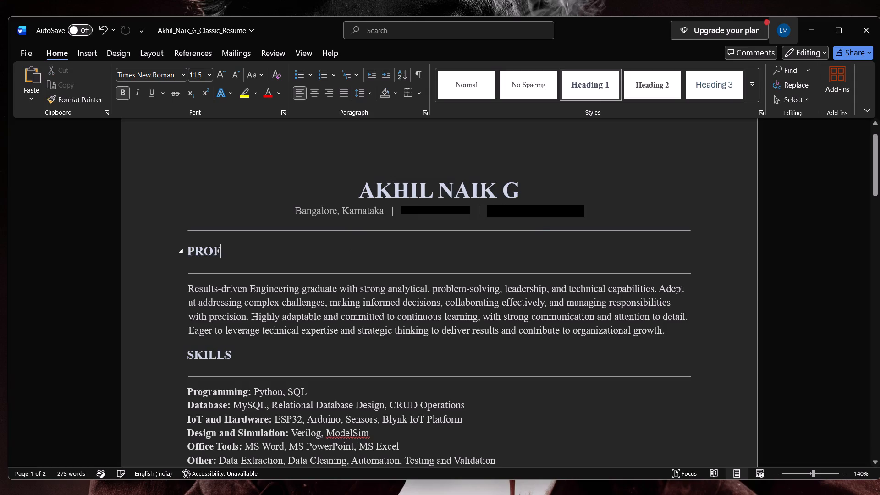
{"action": "type", "text": "ile"}
{"action": "key", "text": "BackSpace"}
{"action": "key", "text": "BackSpace"}
{"action": "key", "text": "BackSpace"}
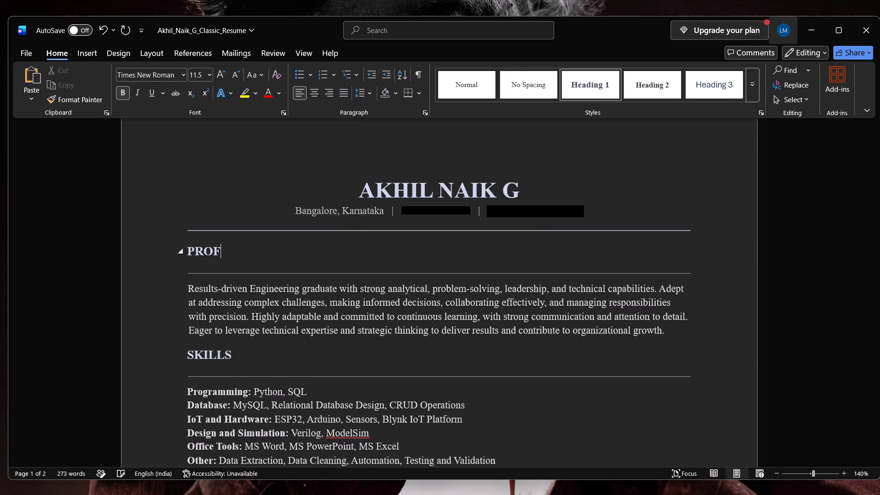
{"action": "type", "text": "ILE"}
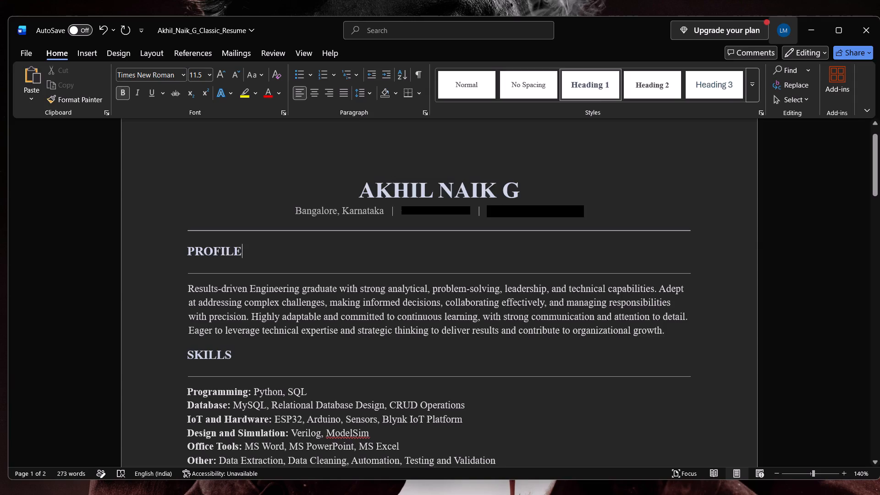
{"action": "left_click", "coordinate": [147, 263]}
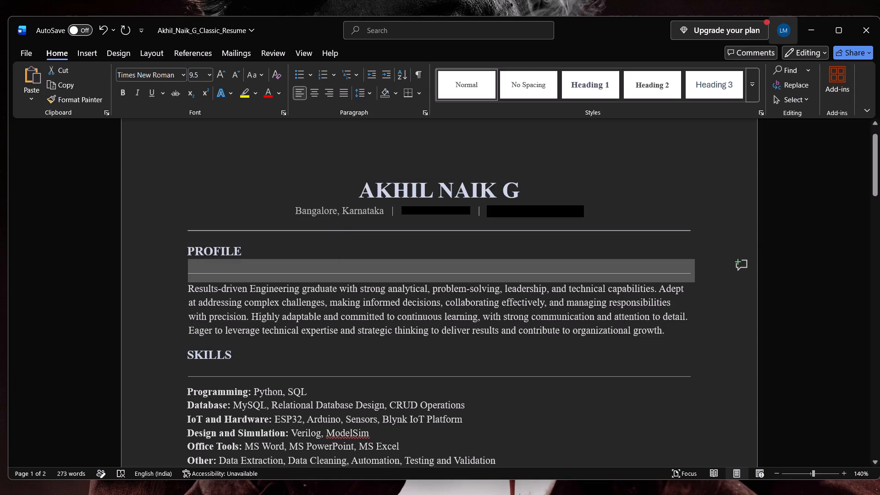
{"action": "left_click", "coordinate": [90, 166]}
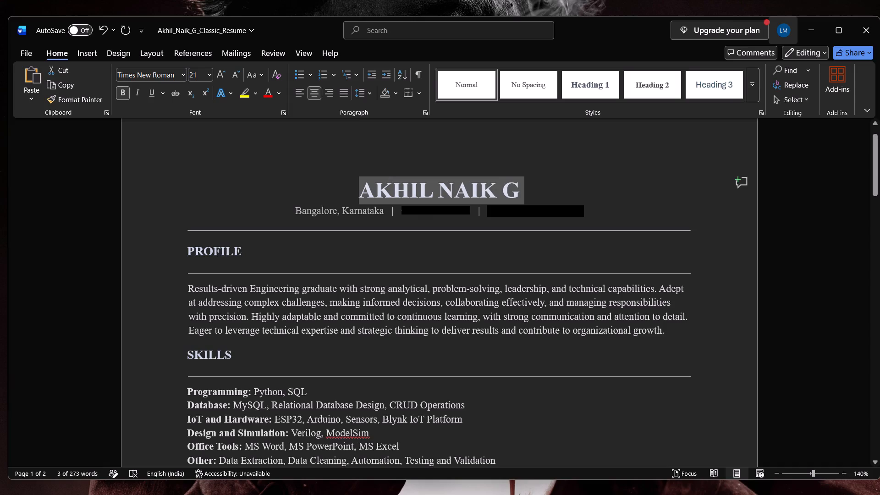
Review the resume from the name heading down to the second page, checking section content, spacing and page layout.
{"action": "scroll", "coordinate": [258, 269], "scroll_direction": "down", "scroll_amount": 2}
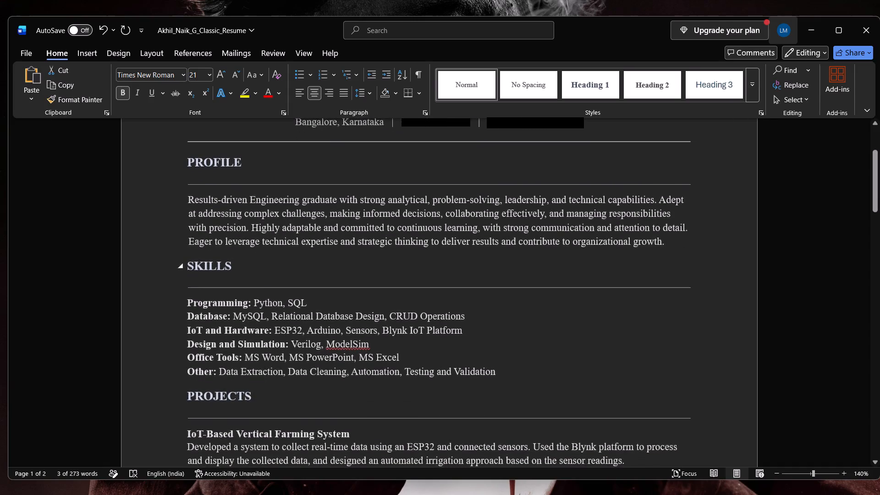
{"action": "scroll", "coordinate": [258, 269], "scroll_direction": "down", "scroll_amount": 8}
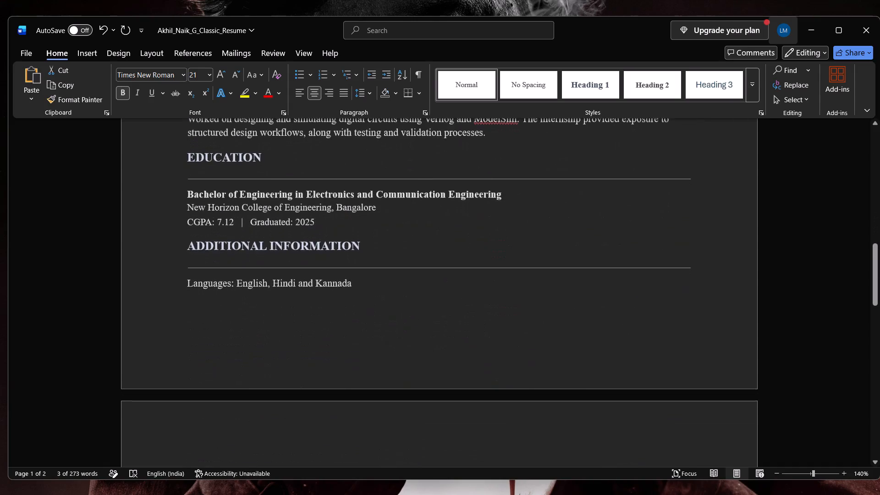
{"action": "scroll", "coordinate": [258, 269], "scroll_direction": "down", "scroll_amount": 4}
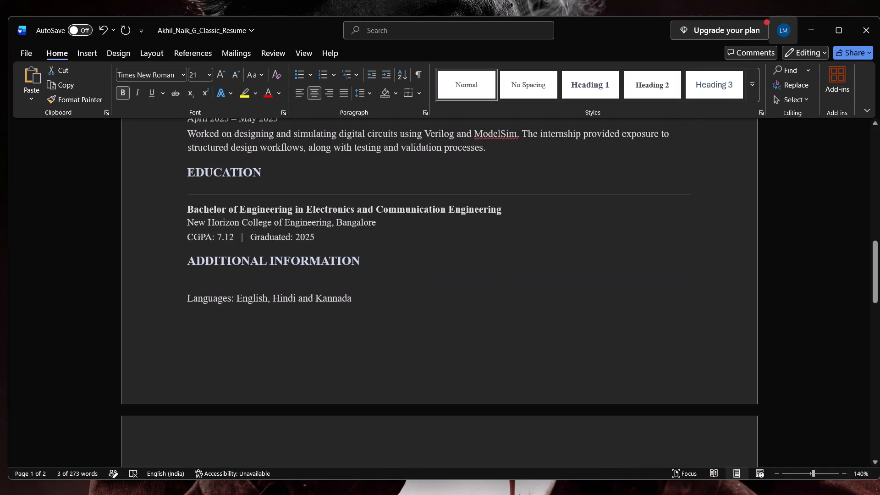
{"action": "scroll", "coordinate": [258, 269], "scroll_direction": "down", "scroll_amount": 1}
{"action": "scroll", "coordinate": [258, 269], "scroll_direction": "up", "scroll_amount": 2}
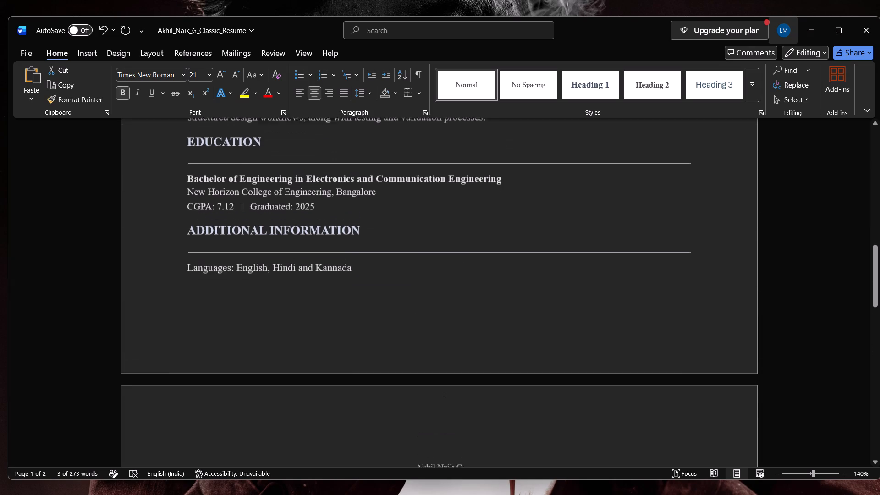
{"action": "scroll", "coordinate": [258, 269], "scroll_direction": "up", "scroll_amount": 3}
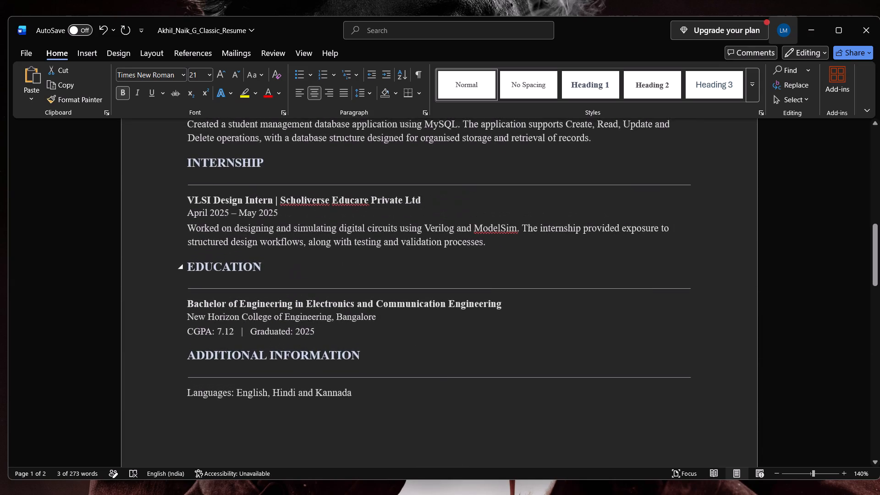
{"action": "scroll", "coordinate": [269, 252], "scroll_direction": "up", "scroll_amount": 3}
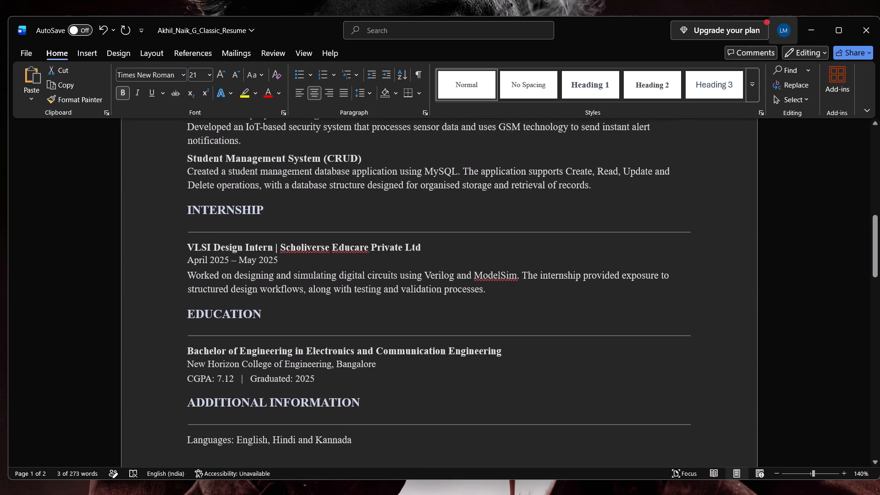
{"action": "scroll", "coordinate": [269, 252], "scroll_direction": "up", "scroll_amount": 2}
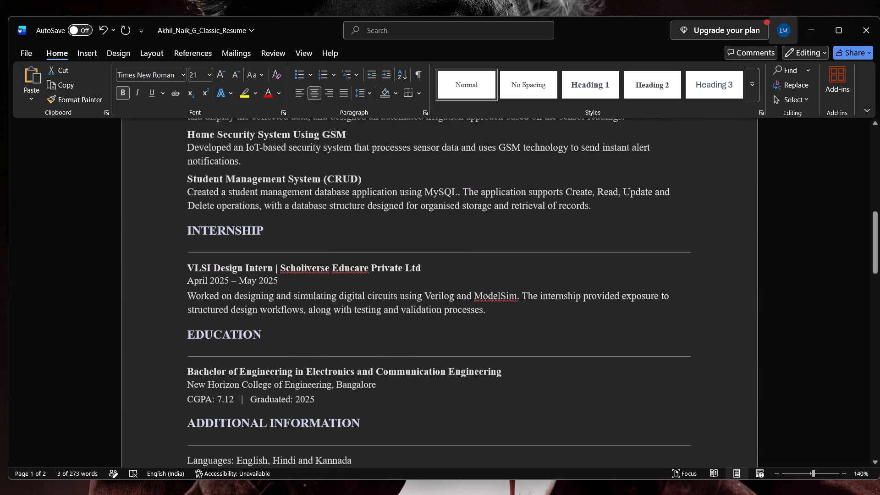
{"action": "scroll", "coordinate": [269, 252], "scroll_direction": "up", "scroll_amount": 3}
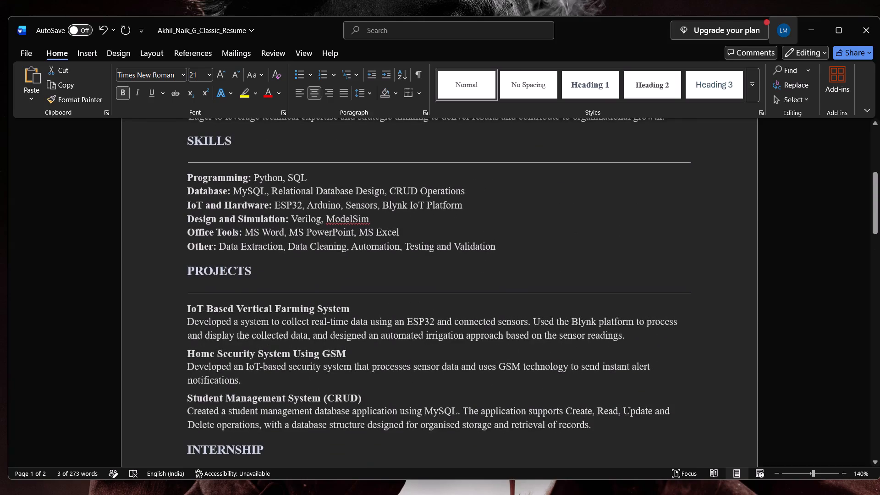
{"action": "scroll", "coordinate": [269, 252], "scroll_direction": "up", "scroll_amount": 8}
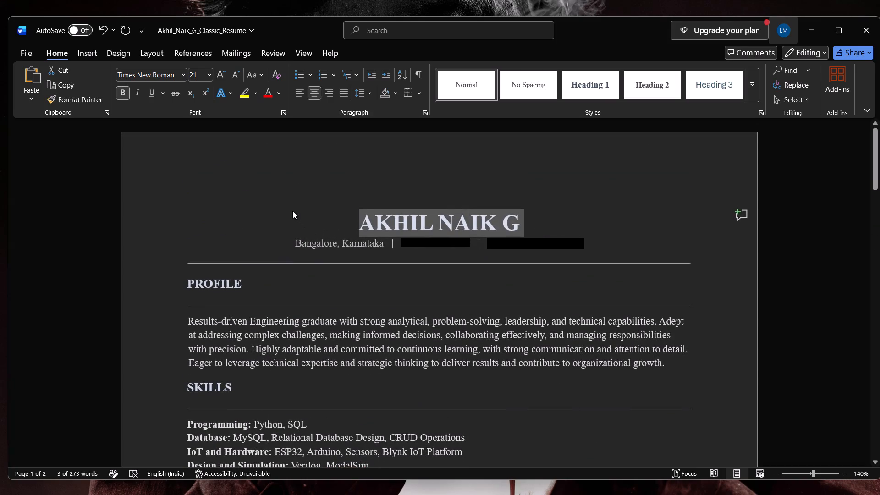
{"action": "left_click", "coordinate": [292, 211]}
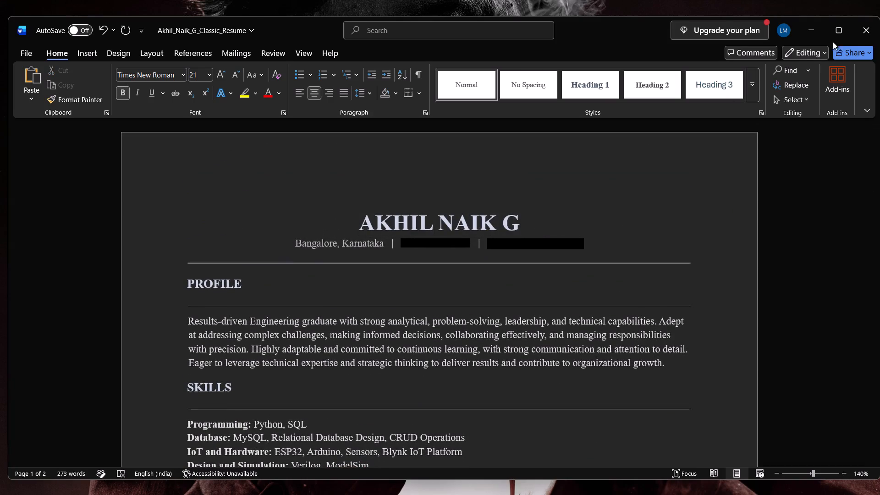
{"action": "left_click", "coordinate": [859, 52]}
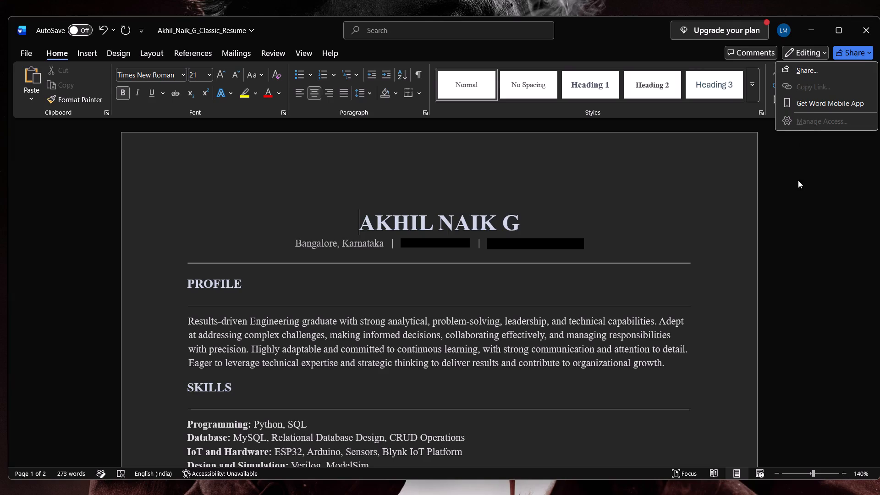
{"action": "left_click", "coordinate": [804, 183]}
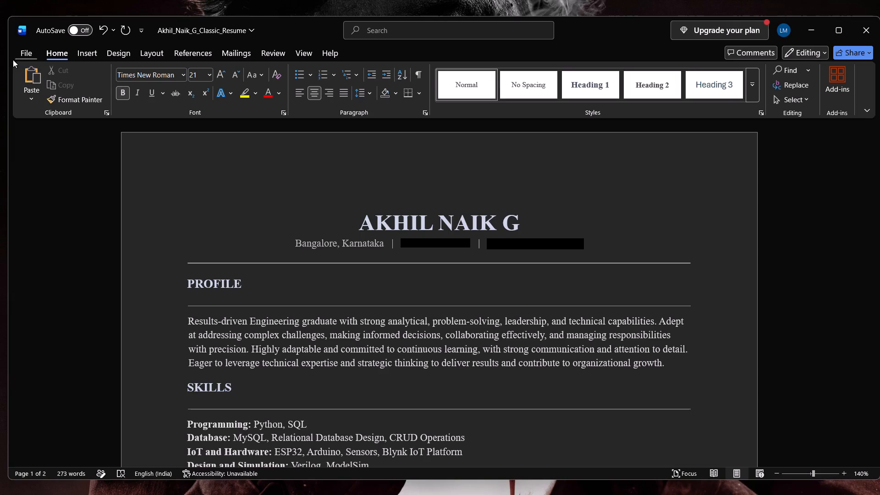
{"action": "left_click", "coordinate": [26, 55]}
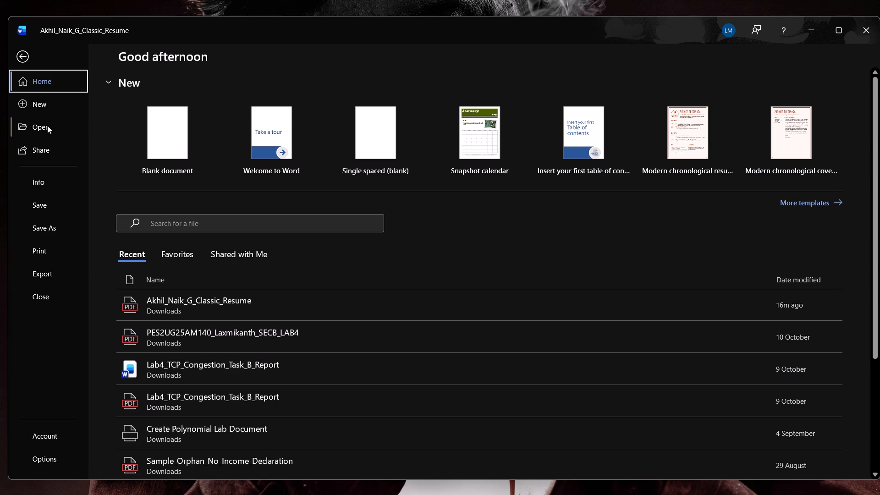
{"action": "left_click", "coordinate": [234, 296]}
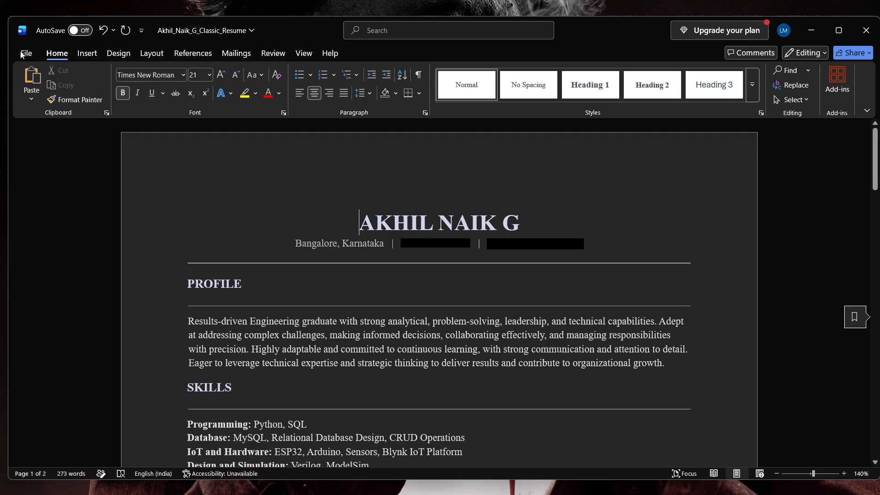
Start saving the resume in the Downloads folder and remove "Classic_" from the proposed file name.
{"action": "key", "text": "ctrl+s"}
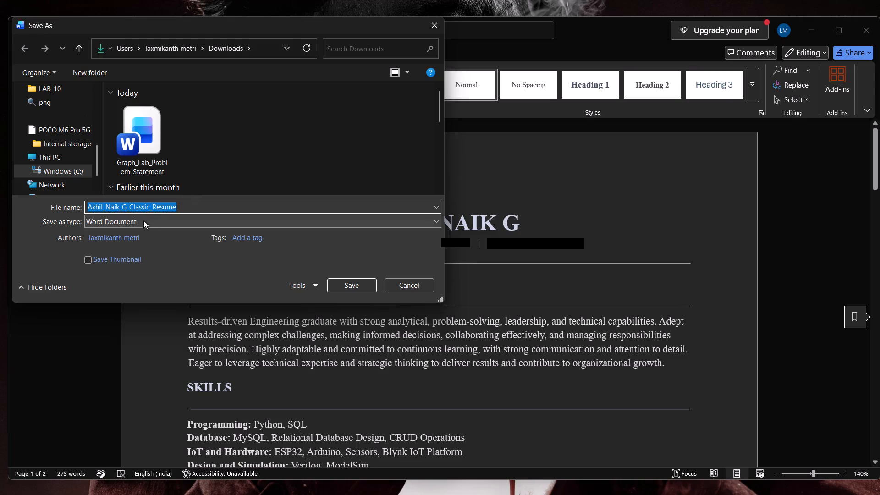
{"action": "left_click_drag", "start_coordinate": [129, 207], "coordinate": [143, 207]}
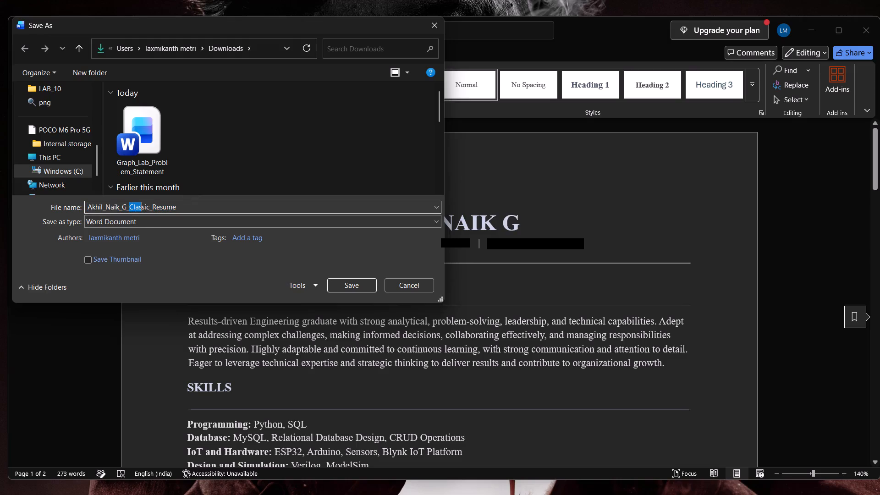
{"action": "left_click_drag", "start_coordinate": [143, 207], "coordinate": [148, 208]}
{"action": "key", "text": "BackSpace"}
{"action": "key", "text": "BackSpace"}
Save the resume to the Downloads folder as a PDF under the shortened file name.
{"action": "left_click", "coordinate": [151, 224]}
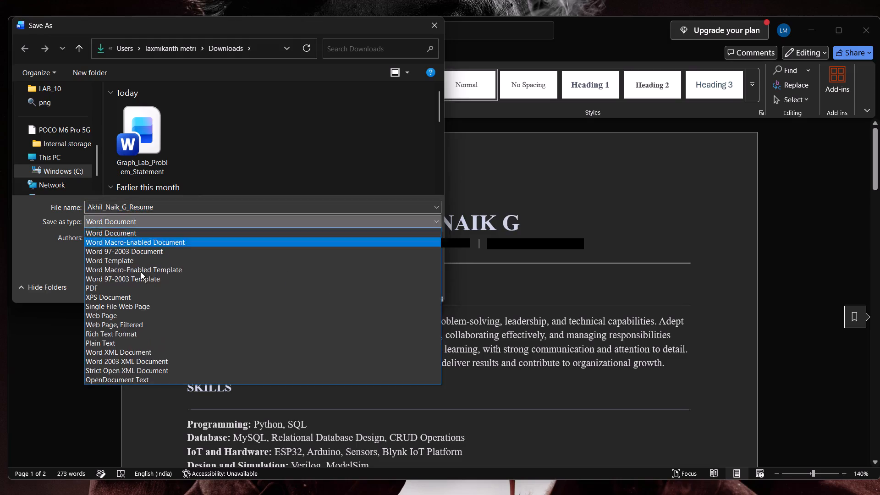
{"action": "left_click", "coordinate": [111, 290]}
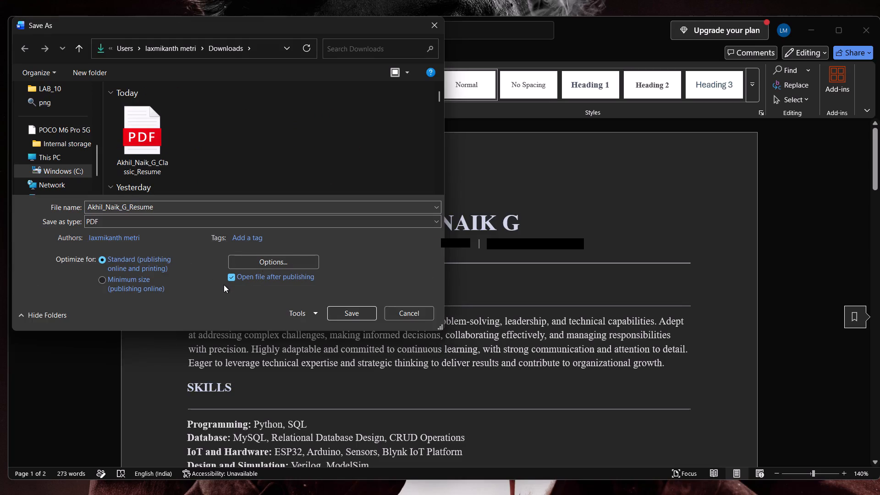
{"action": "left_click", "coordinate": [356, 315]}
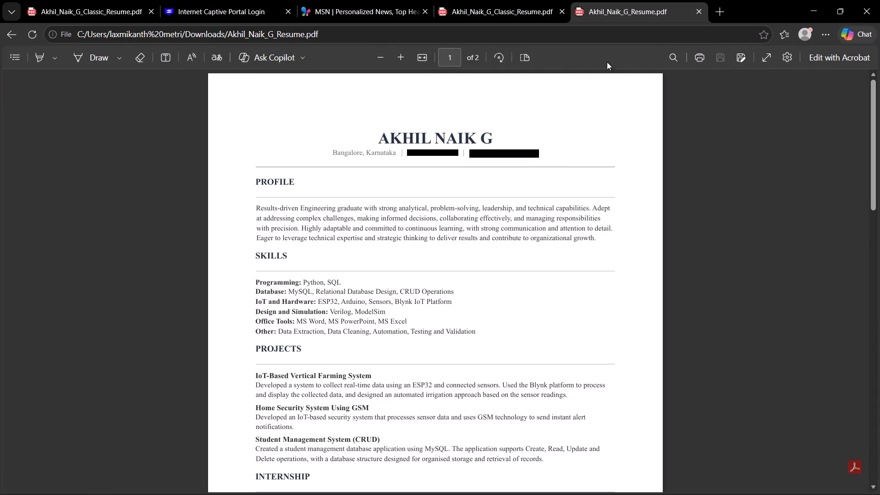
Review the exported PDF from the Profile section down to the second page, checking content and page layout.
{"action": "scroll", "coordinate": [423, 226], "scroll_direction": "down", "scroll_amount": 2}
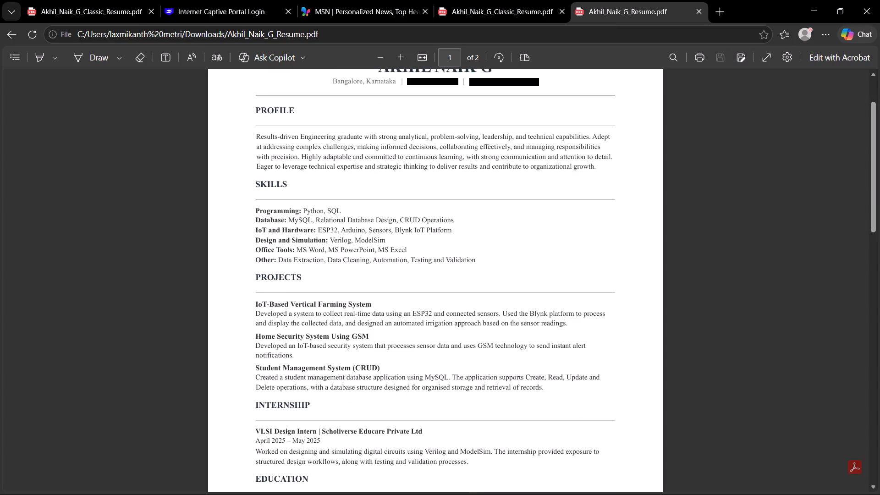
{"action": "scroll", "coordinate": [423, 226], "scroll_direction": "down", "scroll_amount": 5}
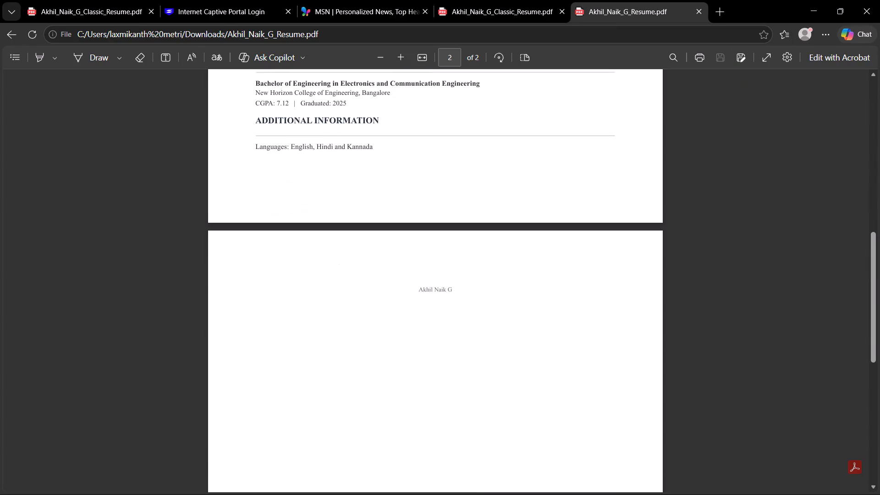
{"action": "scroll", "coordinate": [423, 226], "scroll_direction": "down", "scroll_amount": 1}
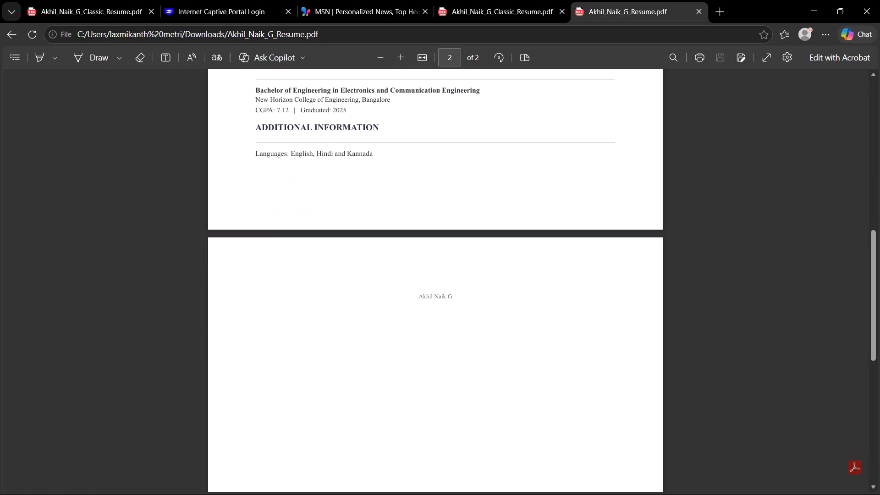
{"action": "scroll", "coordinate": [423, 226], "scroll_direction": "up", "scroll_amount": 11}
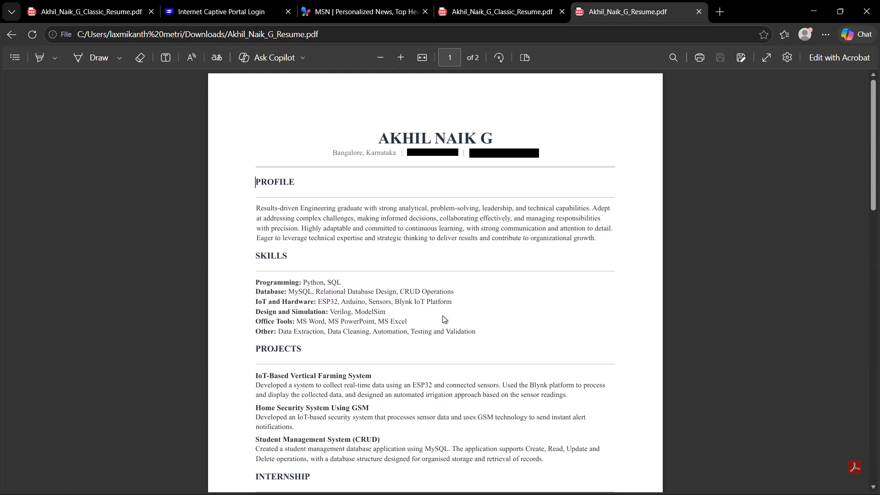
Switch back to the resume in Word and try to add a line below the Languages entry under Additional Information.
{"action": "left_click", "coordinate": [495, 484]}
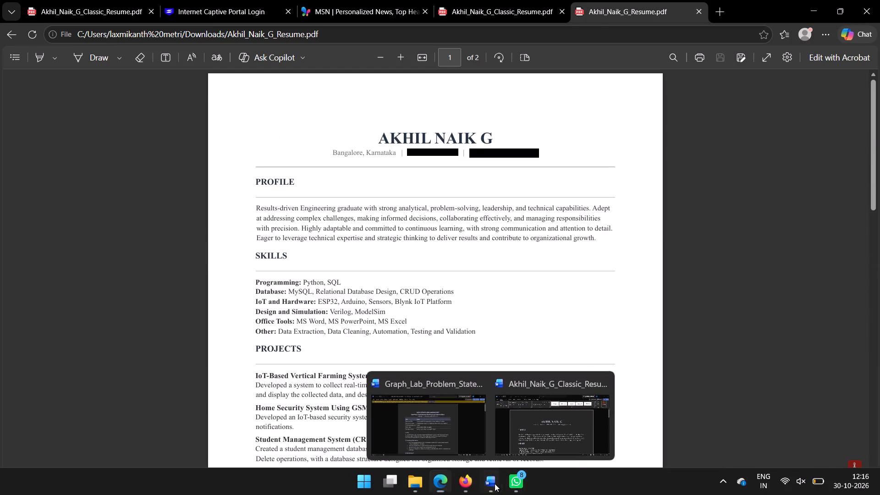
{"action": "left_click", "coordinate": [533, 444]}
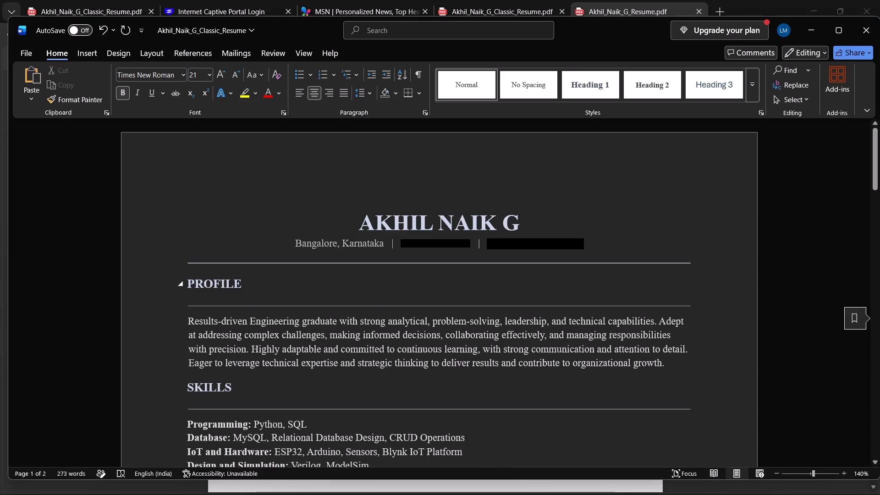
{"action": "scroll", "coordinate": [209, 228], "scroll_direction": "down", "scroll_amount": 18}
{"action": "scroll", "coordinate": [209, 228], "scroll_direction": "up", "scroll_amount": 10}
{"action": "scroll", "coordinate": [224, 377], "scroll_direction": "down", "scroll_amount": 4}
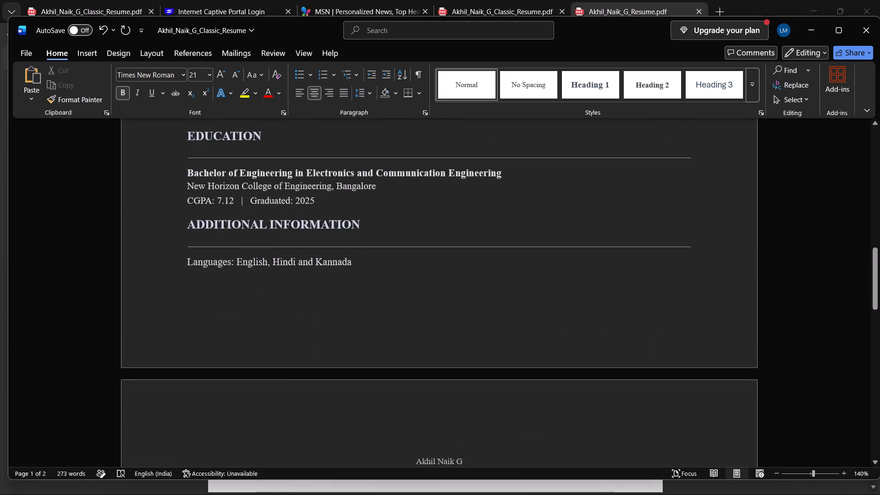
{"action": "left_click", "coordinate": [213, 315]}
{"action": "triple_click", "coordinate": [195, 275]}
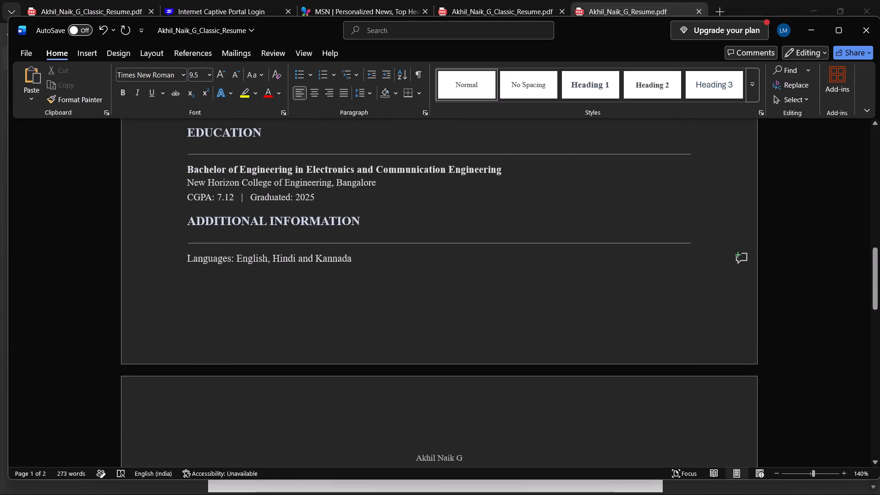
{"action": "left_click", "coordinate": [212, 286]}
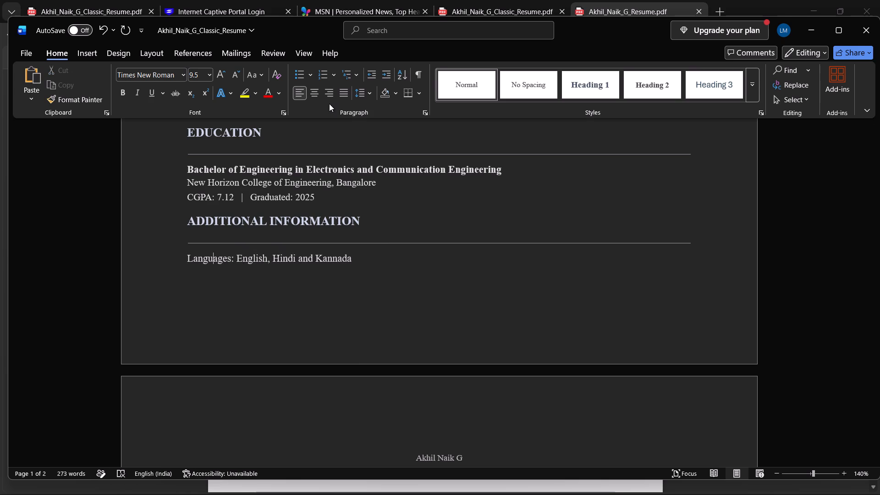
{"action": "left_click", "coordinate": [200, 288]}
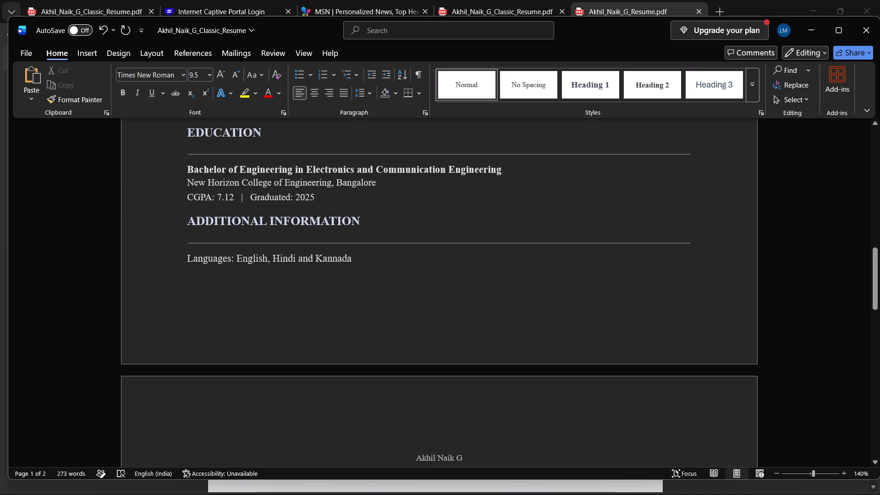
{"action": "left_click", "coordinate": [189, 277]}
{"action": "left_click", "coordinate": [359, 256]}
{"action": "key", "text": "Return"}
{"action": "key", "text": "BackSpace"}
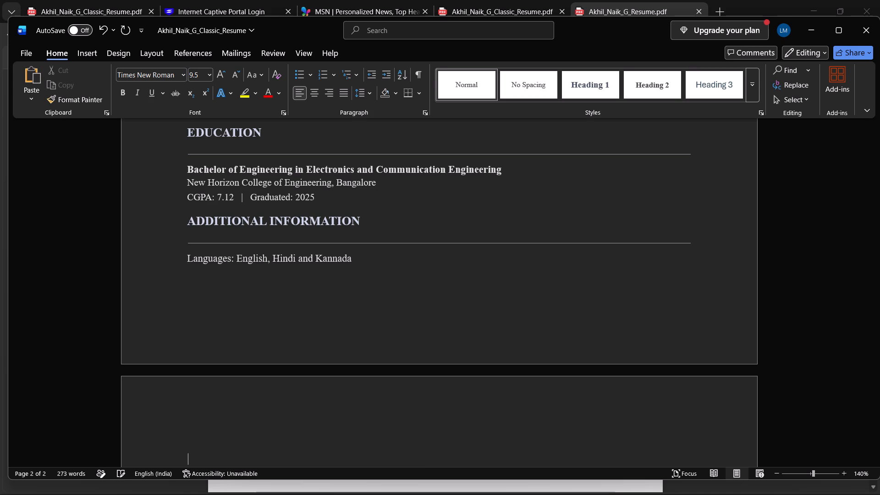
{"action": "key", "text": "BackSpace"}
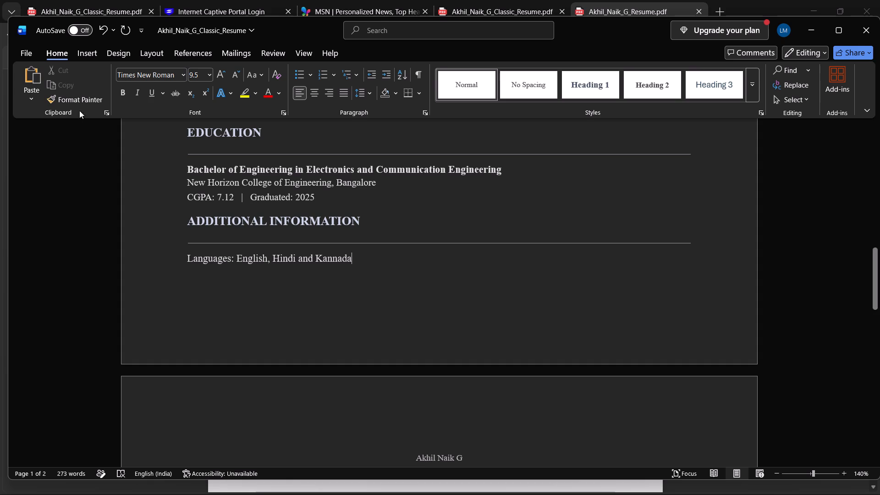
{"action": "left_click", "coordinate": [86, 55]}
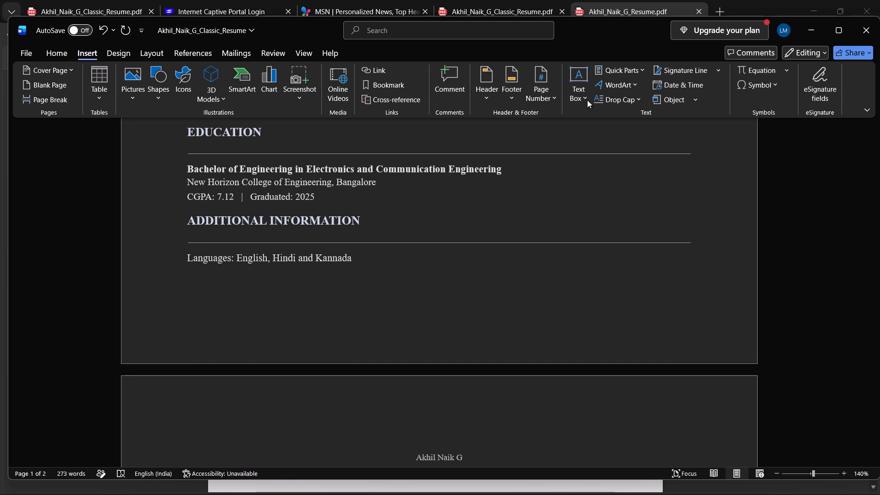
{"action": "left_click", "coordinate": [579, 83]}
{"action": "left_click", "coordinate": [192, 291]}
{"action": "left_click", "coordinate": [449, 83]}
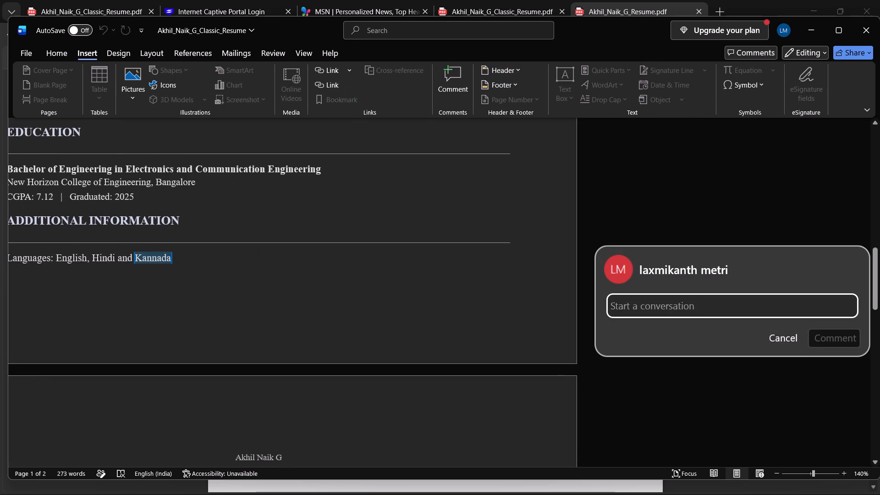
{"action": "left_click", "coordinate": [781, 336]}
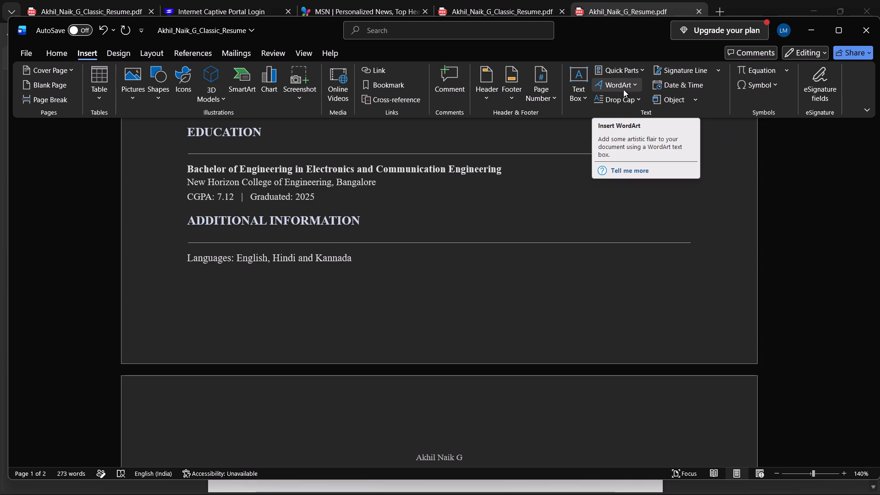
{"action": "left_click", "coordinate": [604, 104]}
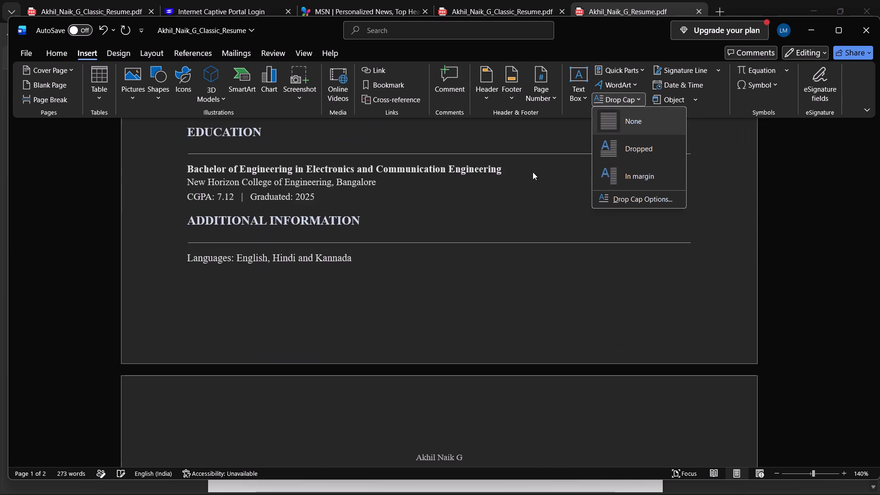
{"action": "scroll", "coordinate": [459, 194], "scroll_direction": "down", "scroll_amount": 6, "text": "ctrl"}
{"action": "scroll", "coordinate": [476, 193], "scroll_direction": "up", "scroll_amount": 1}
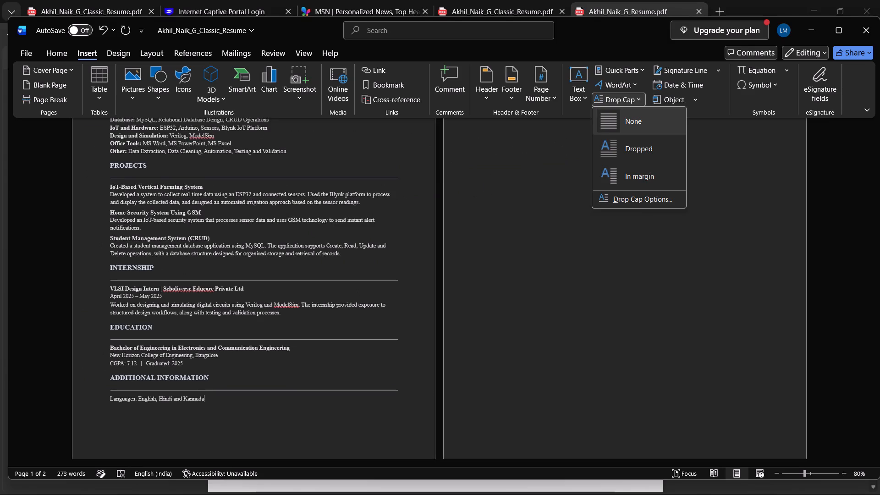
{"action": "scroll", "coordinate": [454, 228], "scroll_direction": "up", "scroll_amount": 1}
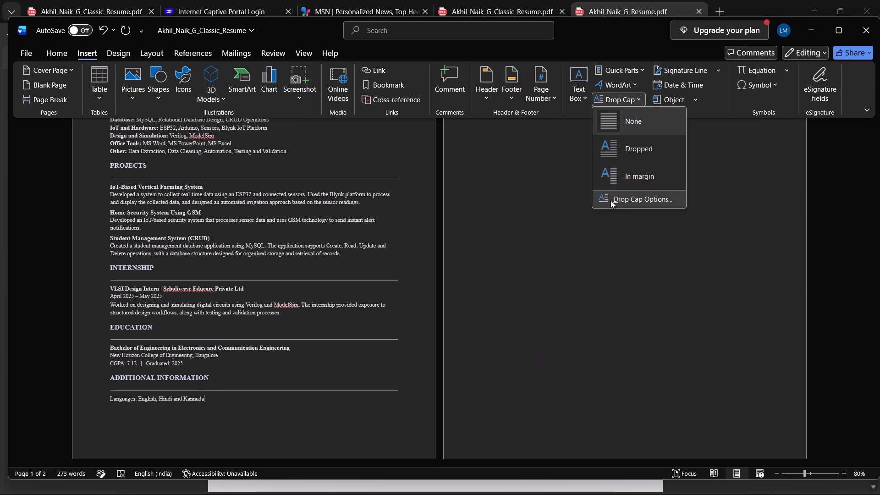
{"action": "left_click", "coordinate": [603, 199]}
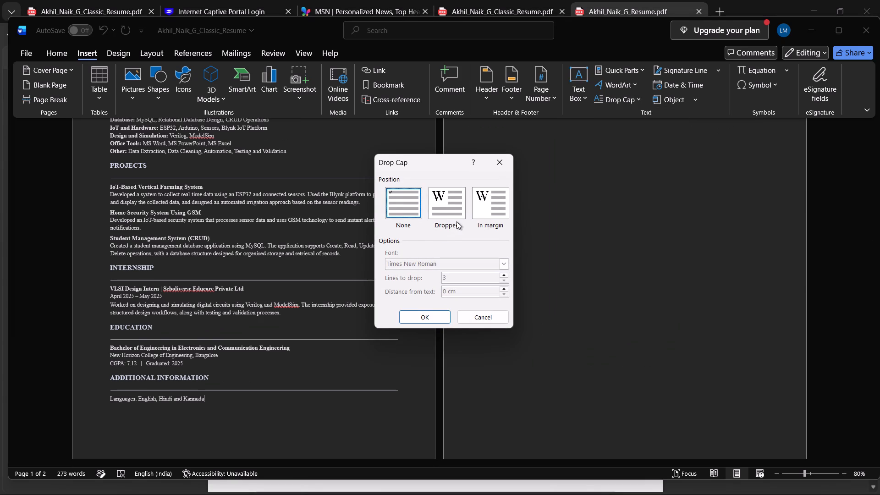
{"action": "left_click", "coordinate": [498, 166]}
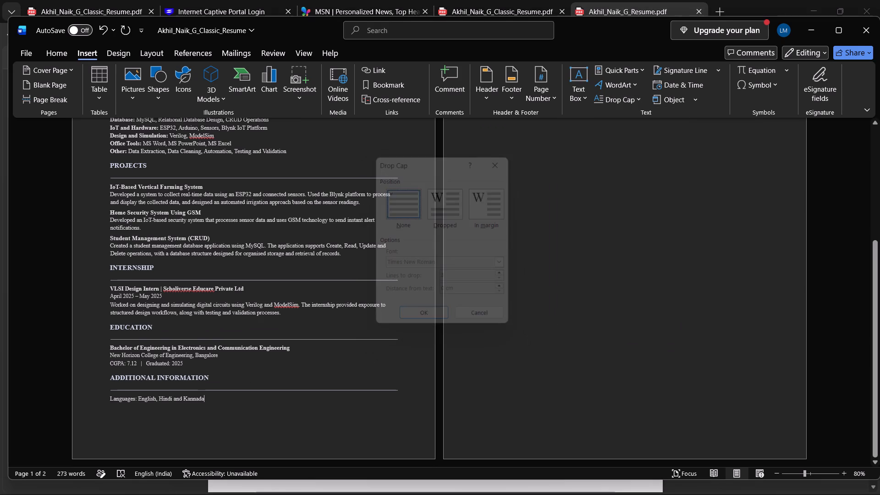
Insert the built-in Ion (Light) footer with document title and author name into the resume.
{"action": "left_click", "coordinate": [507, 69]}
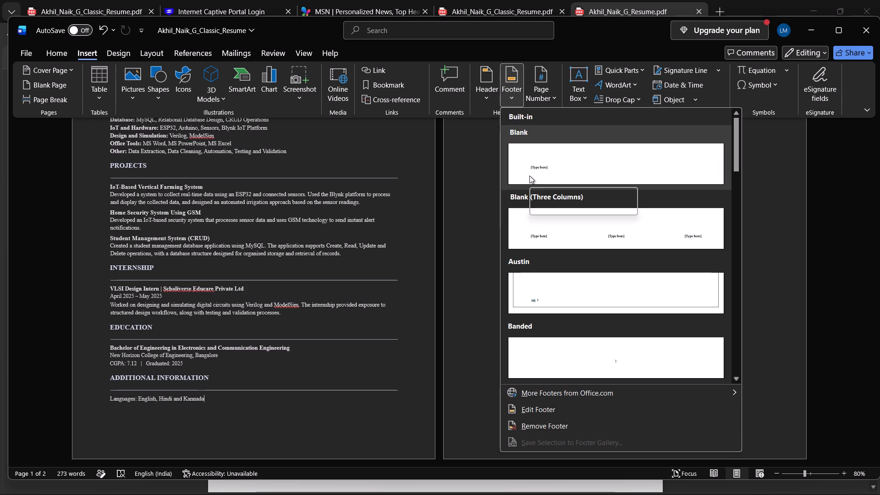
{"action": "scroll", "coordinate": [529, 176], "scroll_direction": "up", "scroll_amount": 9, "text": "ctrl"}
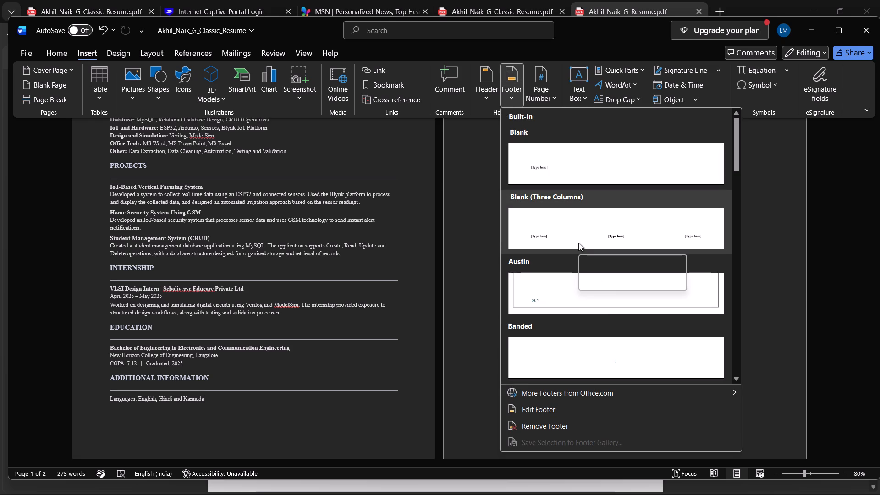
{"action": "scroll", "coordinate": [578, 243], "scroll_direction": "up", "scroll_amount": 1}
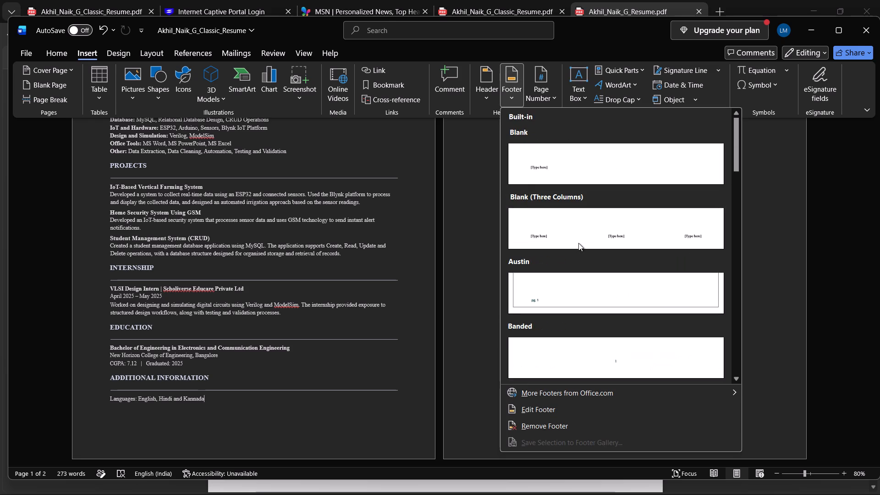
{"action": "scroll", "coordinate": [578, 243], "scroll_direction": "down", "scroll_amount": 1}
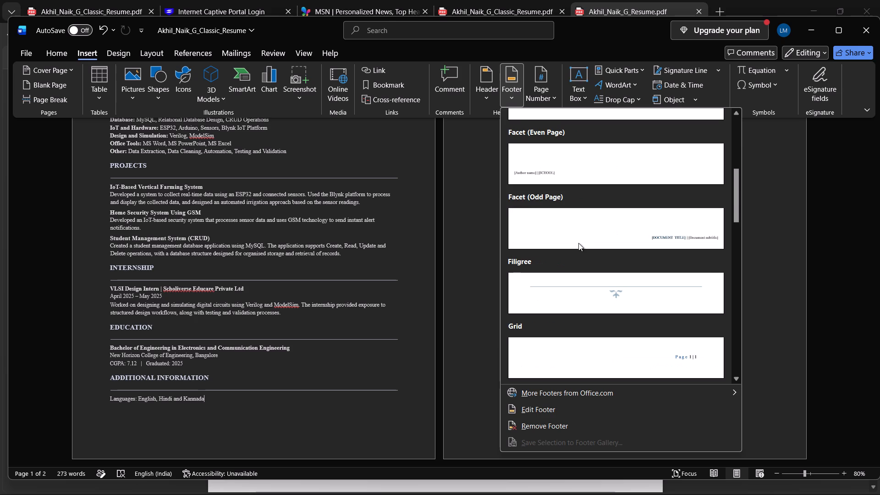
{"action": "scroll", "coordinate": [578, 243], "scroll_direction": "down", "scroll_amount": 1}
{"action": "scroll", "coordinate": [349, 285], "scroll_direction": "down", "scroll_amount": 2}
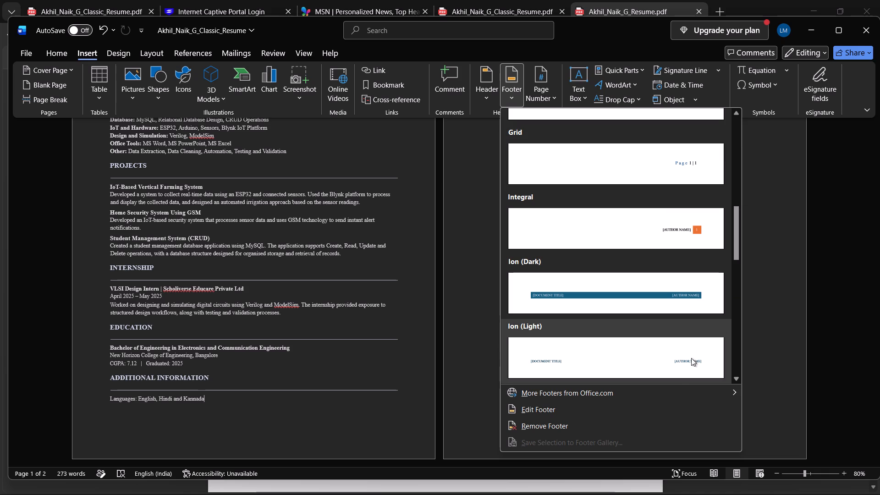
{"action": "left_click", "coordinate": [680, 356]}
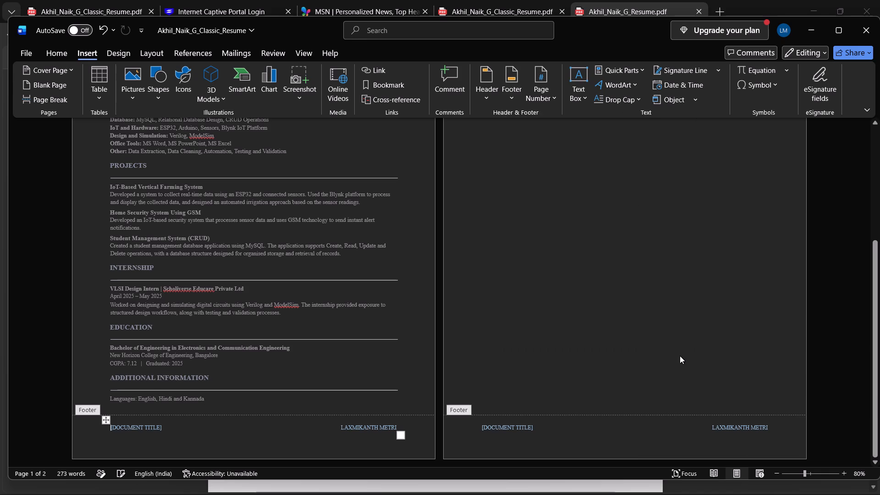
Erase the author name in the first page's footer from its end, keeping only the first two letters.
{"action": "scroll", "coordinate": [482, 420], "scroll_direction": "down", "scroll_amount": 1}
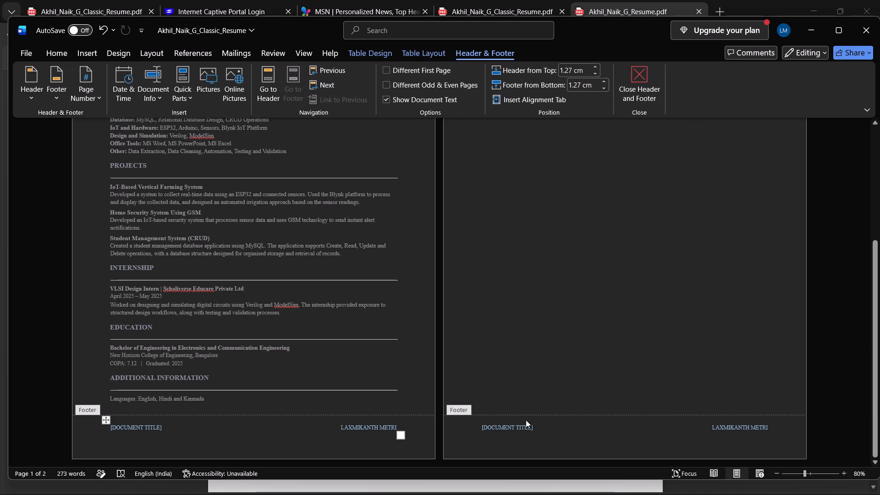
{"action": "scroll", "coordinate": [511, 366], "scroll_direction": "up", "scroll_amount": 1}
{"action": "scroll", "coordinate": [511, 366], "scroll_direction": "down", "scroll_amount": 2}
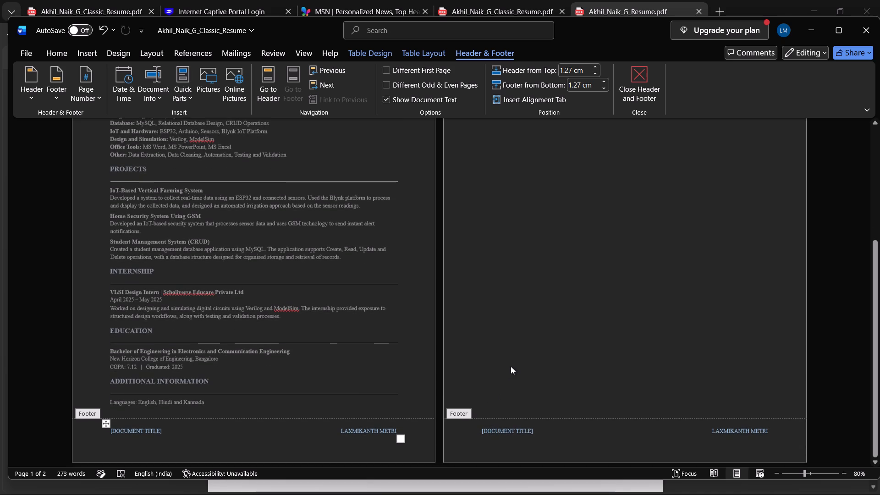
{"action": "scroll", "coordinate": [511, 366], "scroll_direction": "down", "scroll_amount": 1}
{"action": "triple_click", "coordinate": [390, 427]}
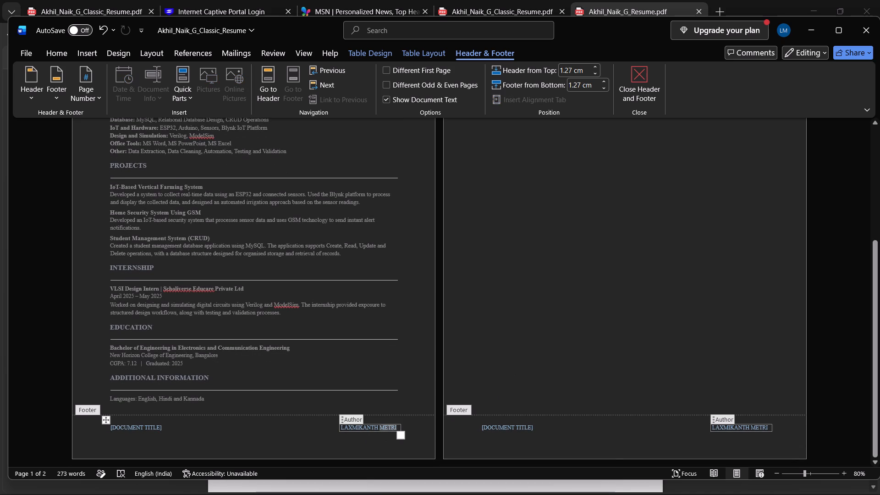
{"action": "left_click", "coordinate": [401, 425]}
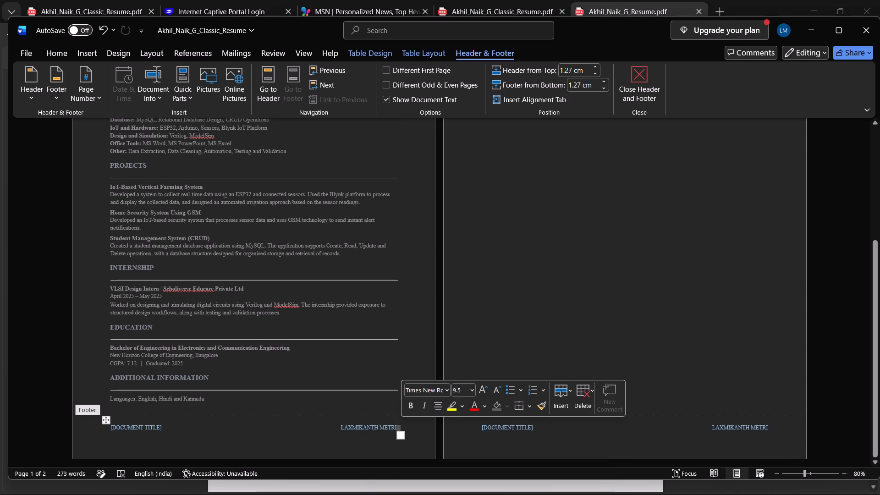
{"action": "double_click", "coordinate": [396, 429]}
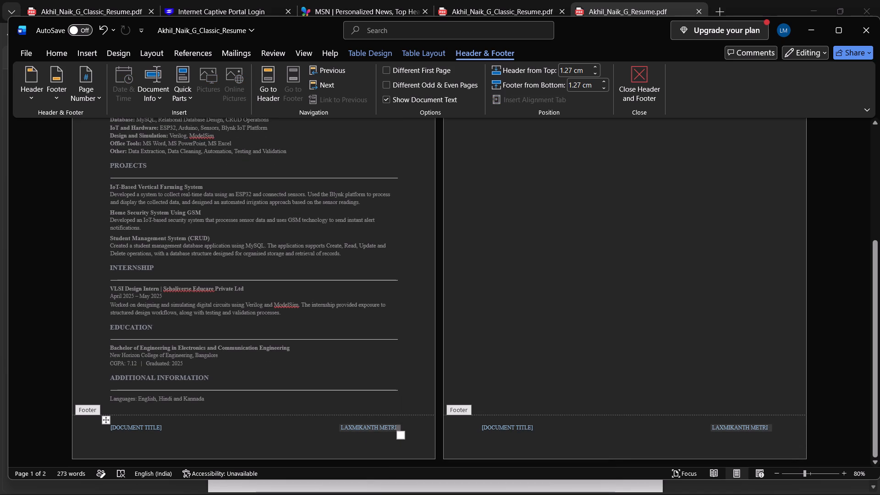
{"action": "left_click", "coordinate": [388, 426]}
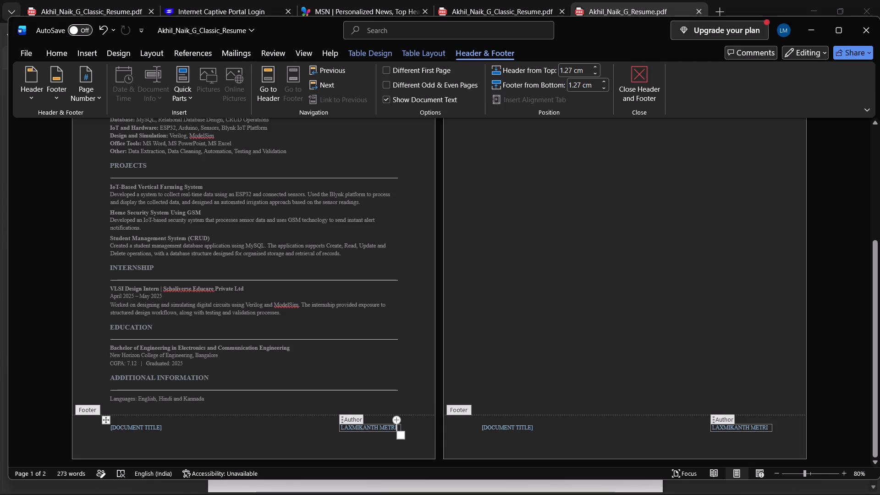
{"action": "key", "text": "BackSpace"}
{"action": "key", "text": "BackSpace"}
{"action": "key", "text": "BackSpace"}
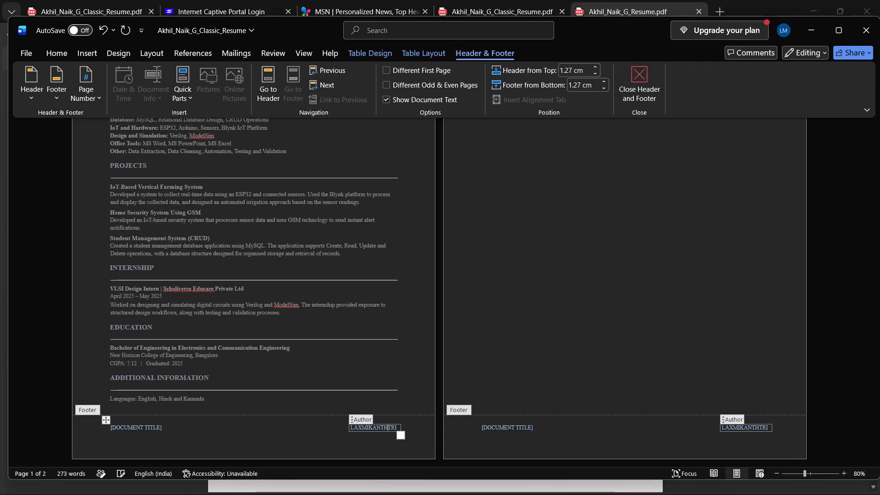
{"action": "key", "text": "Right"}
{"action": "key", "text": "Right"}
{"action": "key", "text": "Right"}
{"action": "key", "text": "BackSpace"}
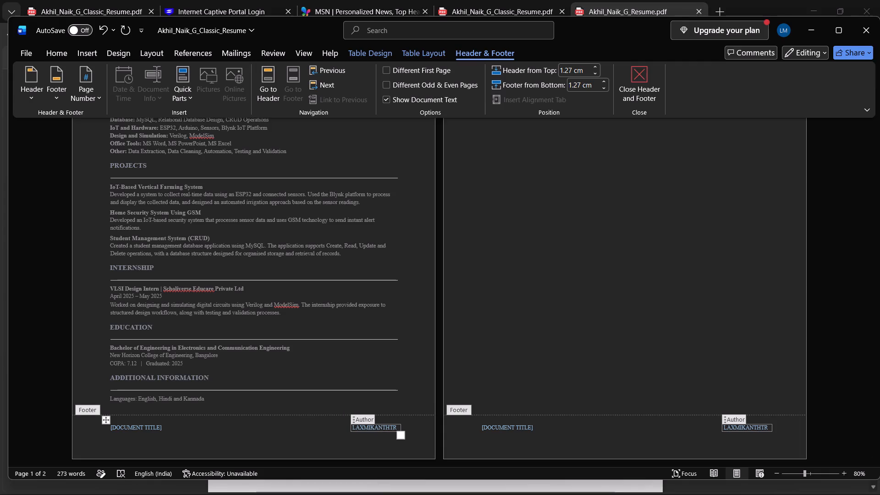
{"action": "key", "text": "BackSpace"}
{"action": "key", "text": "BackSpace"}
{"action": "key", "text": "BackSpace"}
{"action": "key", "text": "BackSpace"}
{"action": "key", "text": "BackSpace"}
{"action": "key", "text": "BackSpace"}
{"action": "key", "text": "BackSpace"}
{"action": "key", "text": "BackSpace"}
{"action": "key", "text": "BackSpace"}
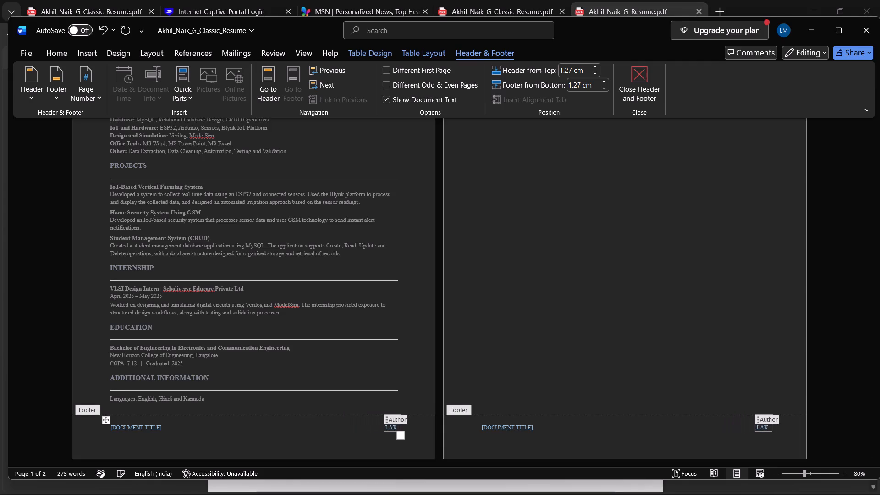
{"action": "key", "text": "BackSpace"}
Leave footer editing and copy the candidate's full name from the resume's main heading.
{"action": "scroll", "coordinate": [391, 427], "scroll_direction": "up", "scroll_amount": 7}
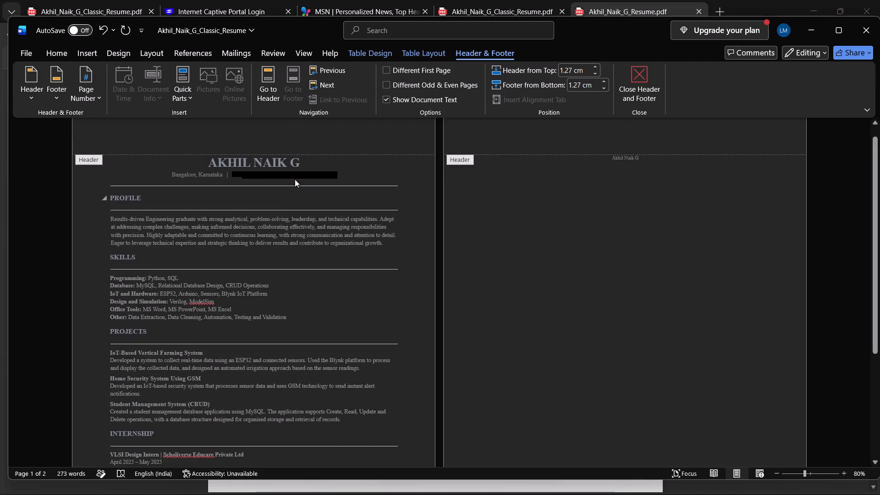
{"action": "left_click", "coordinate": [292, 159]}
{"action": "double_click", "coordinate": [288, 160]}
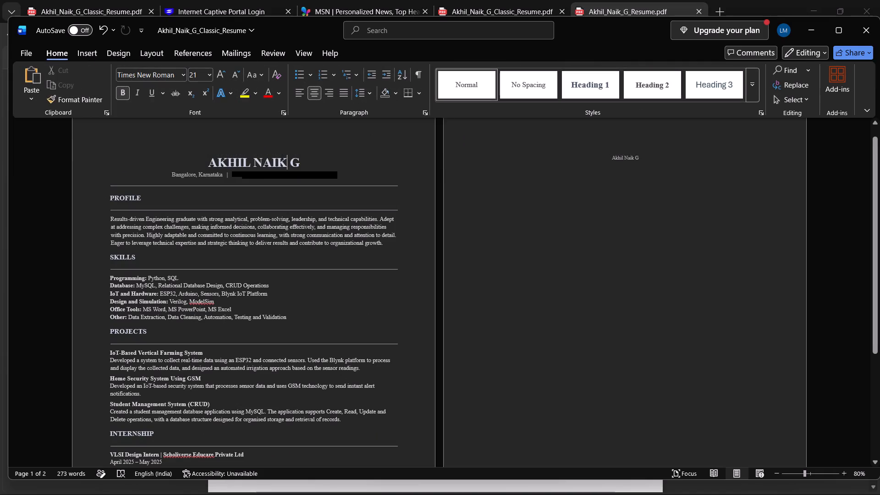
{"action": "left_click", "coordinate": [301, 160]}
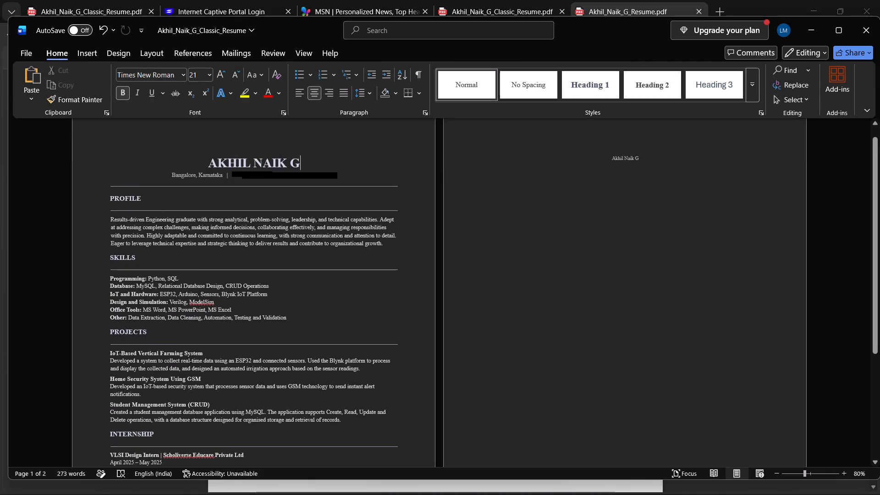
{"action": "double_click", "coordinate": [298, 167]}
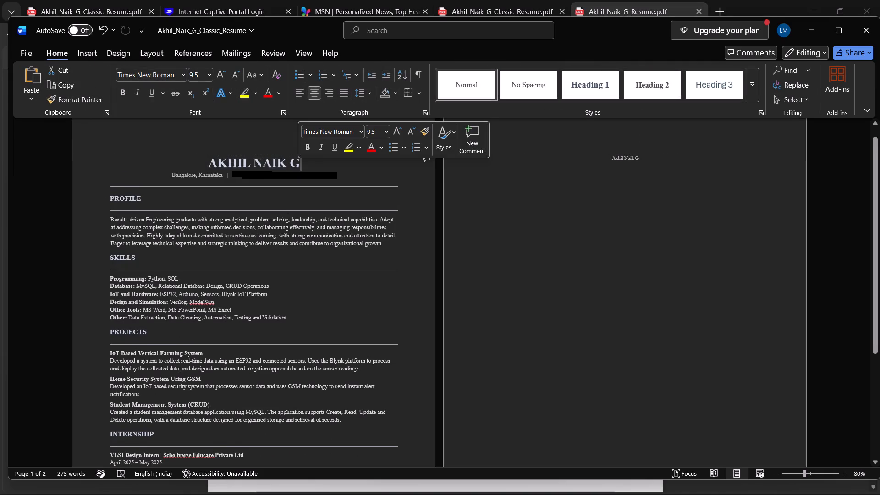
{"action": "left_click_drag", "start_coordinate": [297, 164], "coordinate": [233, 166]}
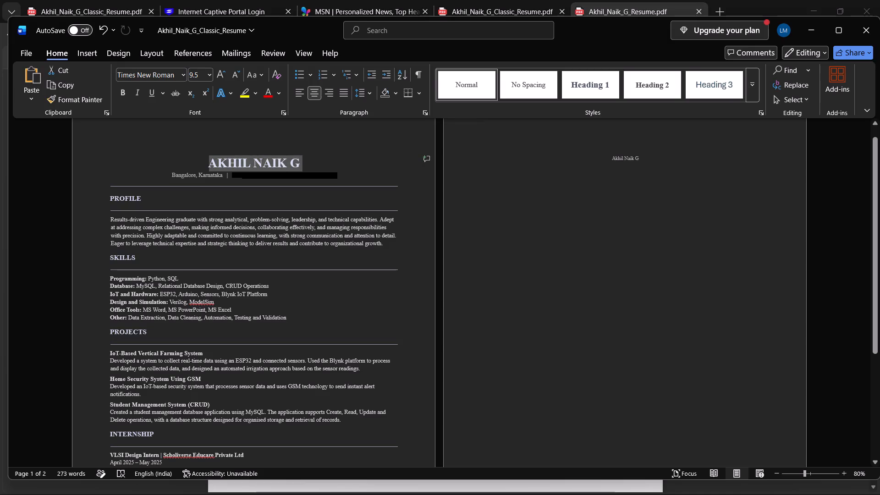
{"action": "left_click_drag", "start_coordinate": [233, 166], "coordinate": [232, 166]}
{"action": "key", "text": "ctrl+c"}
{"action": "key", "text": "ctrl+c"}
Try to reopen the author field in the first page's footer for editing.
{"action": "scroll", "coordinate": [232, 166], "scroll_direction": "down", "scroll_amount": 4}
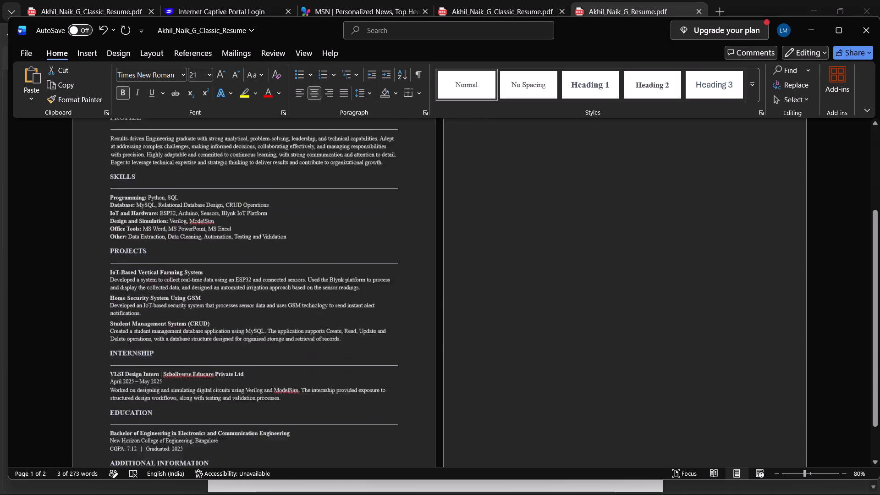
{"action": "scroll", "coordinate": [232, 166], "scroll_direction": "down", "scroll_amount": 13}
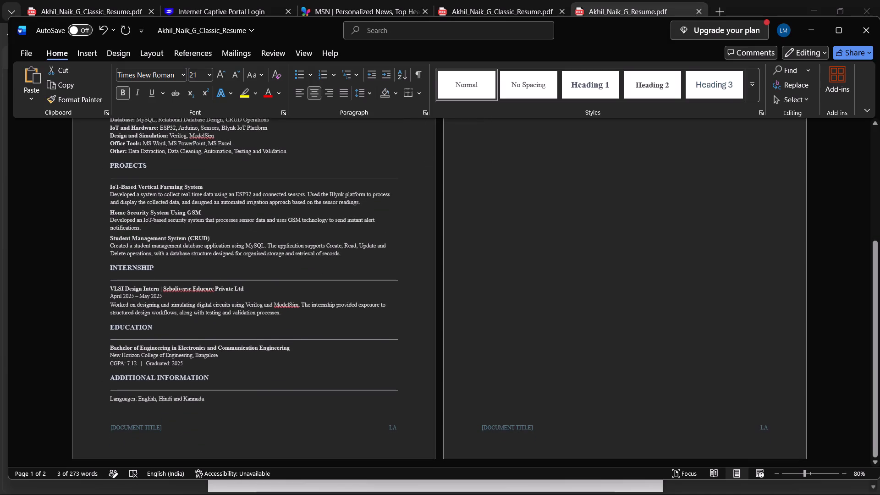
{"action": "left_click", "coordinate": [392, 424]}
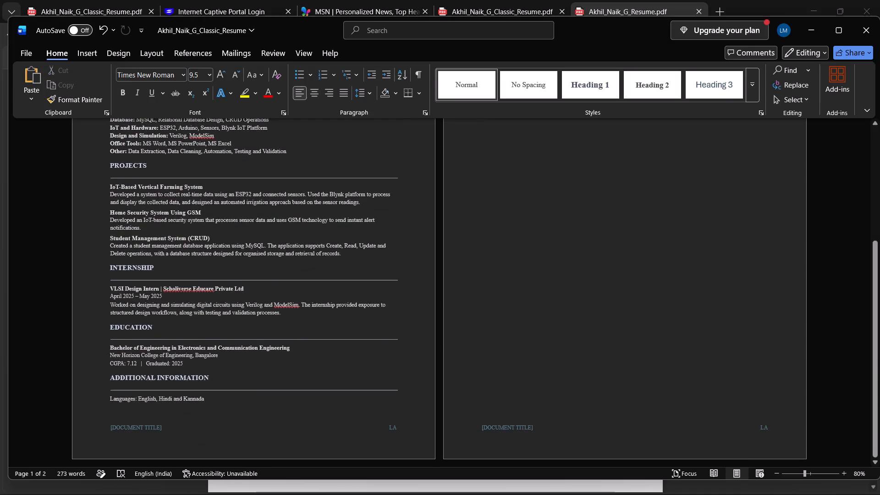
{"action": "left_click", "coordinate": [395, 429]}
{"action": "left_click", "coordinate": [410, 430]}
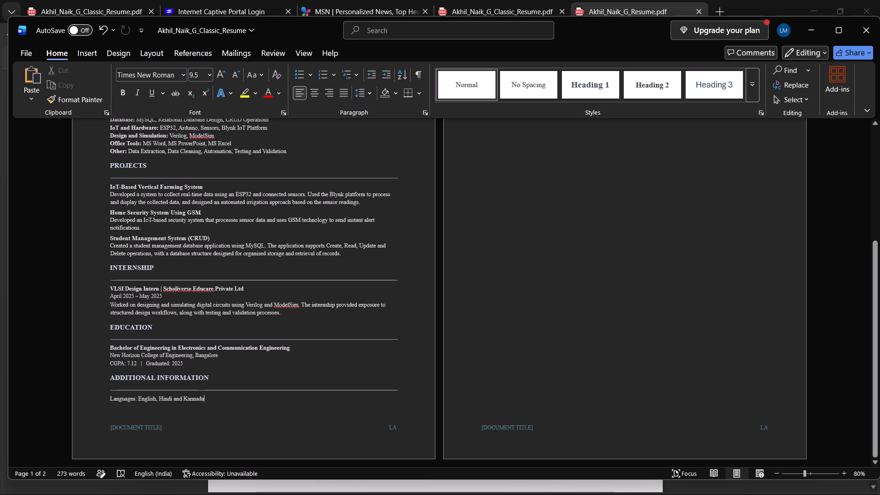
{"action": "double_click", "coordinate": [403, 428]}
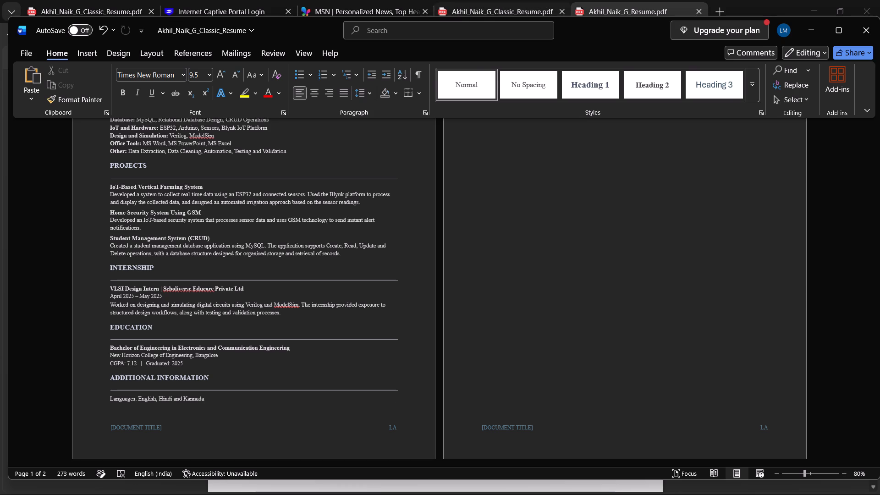
Undo the last character deletion in the footer's author field.
{"action": "left_click", "coordinate": [99, 29]}
{"action": "left_click", "coordinate": [99, 29]}
{"action": "double_click", "coordinate": [384, 429]}
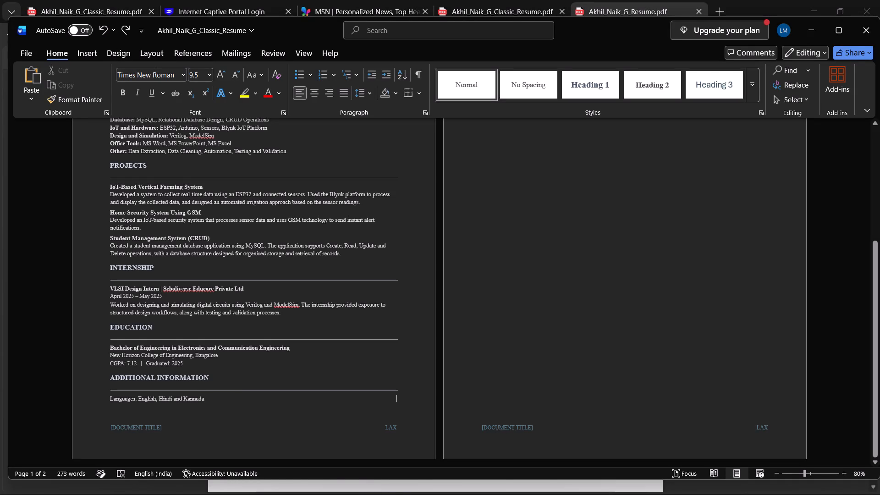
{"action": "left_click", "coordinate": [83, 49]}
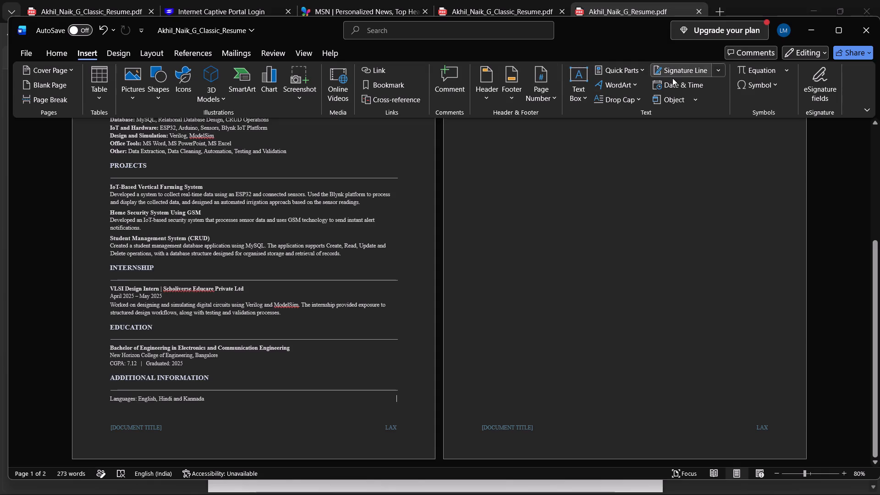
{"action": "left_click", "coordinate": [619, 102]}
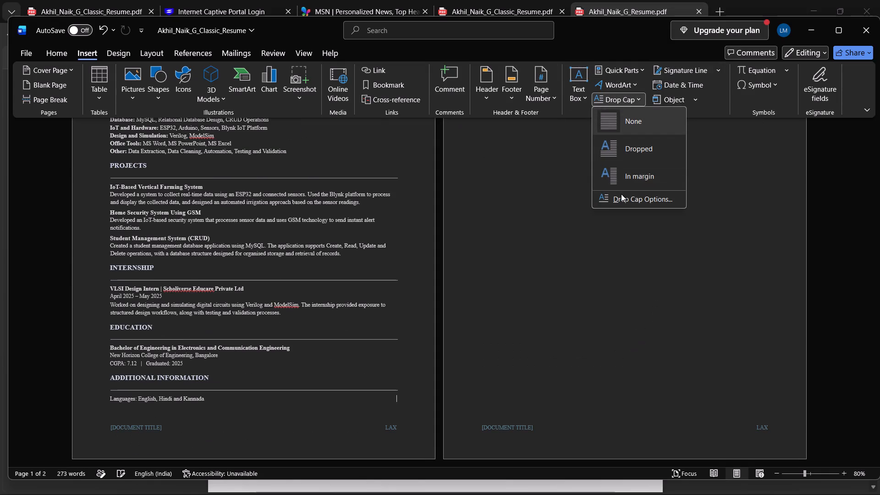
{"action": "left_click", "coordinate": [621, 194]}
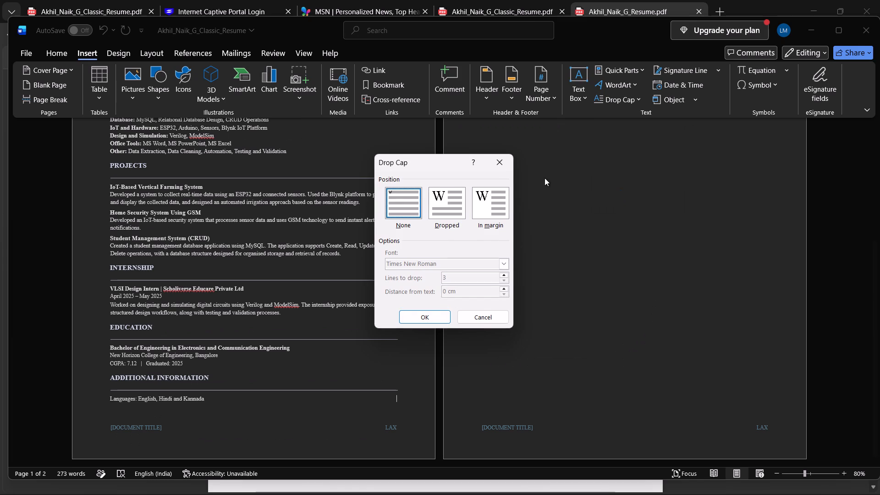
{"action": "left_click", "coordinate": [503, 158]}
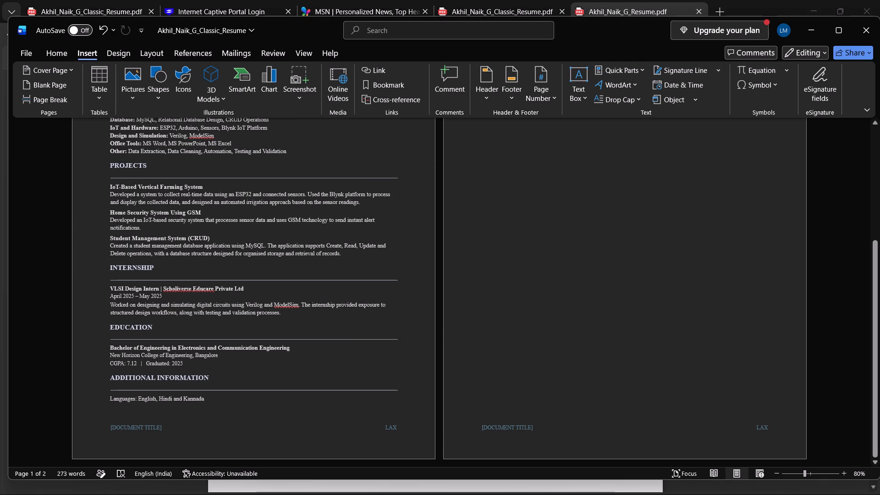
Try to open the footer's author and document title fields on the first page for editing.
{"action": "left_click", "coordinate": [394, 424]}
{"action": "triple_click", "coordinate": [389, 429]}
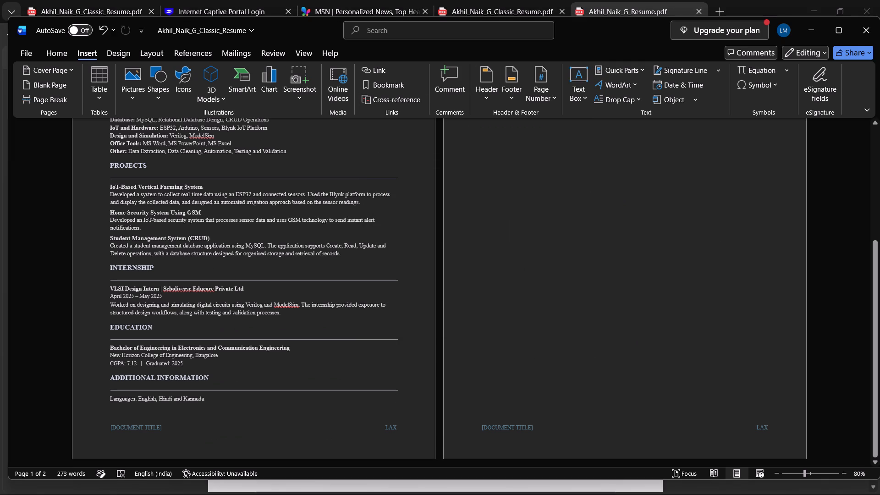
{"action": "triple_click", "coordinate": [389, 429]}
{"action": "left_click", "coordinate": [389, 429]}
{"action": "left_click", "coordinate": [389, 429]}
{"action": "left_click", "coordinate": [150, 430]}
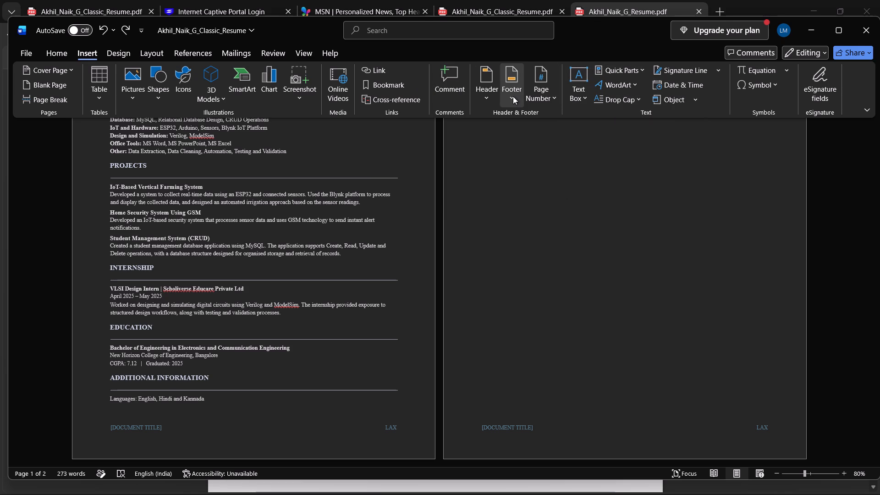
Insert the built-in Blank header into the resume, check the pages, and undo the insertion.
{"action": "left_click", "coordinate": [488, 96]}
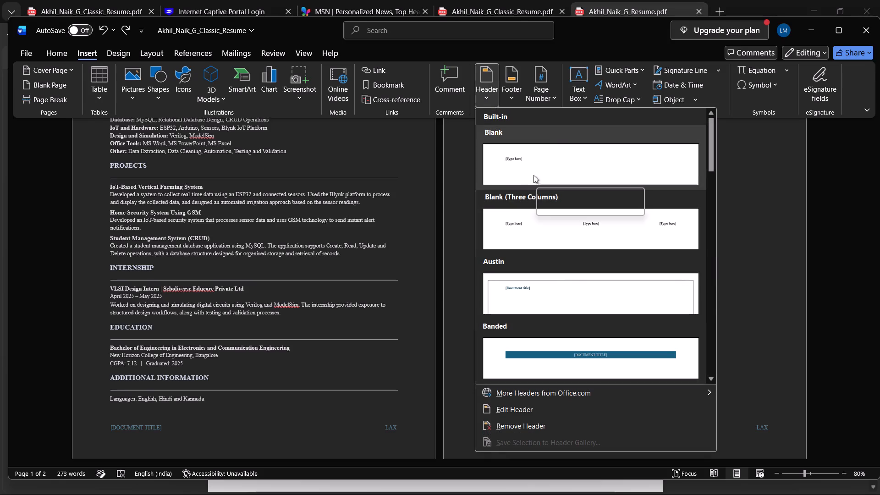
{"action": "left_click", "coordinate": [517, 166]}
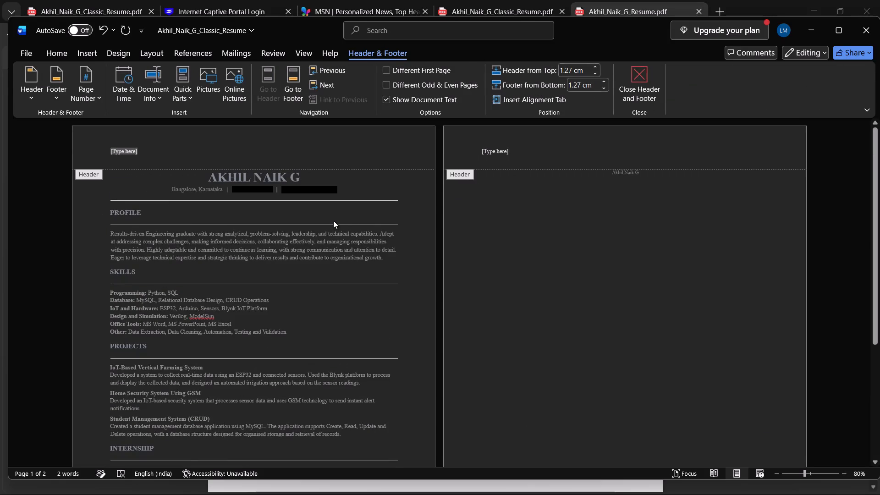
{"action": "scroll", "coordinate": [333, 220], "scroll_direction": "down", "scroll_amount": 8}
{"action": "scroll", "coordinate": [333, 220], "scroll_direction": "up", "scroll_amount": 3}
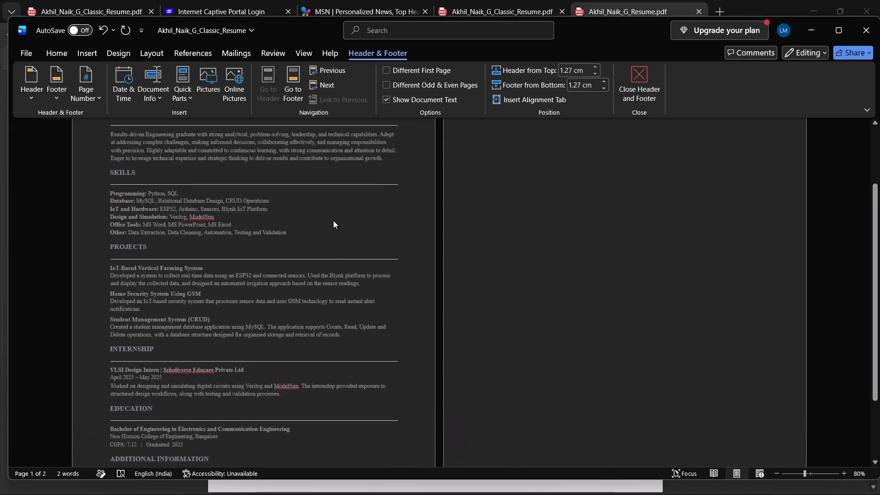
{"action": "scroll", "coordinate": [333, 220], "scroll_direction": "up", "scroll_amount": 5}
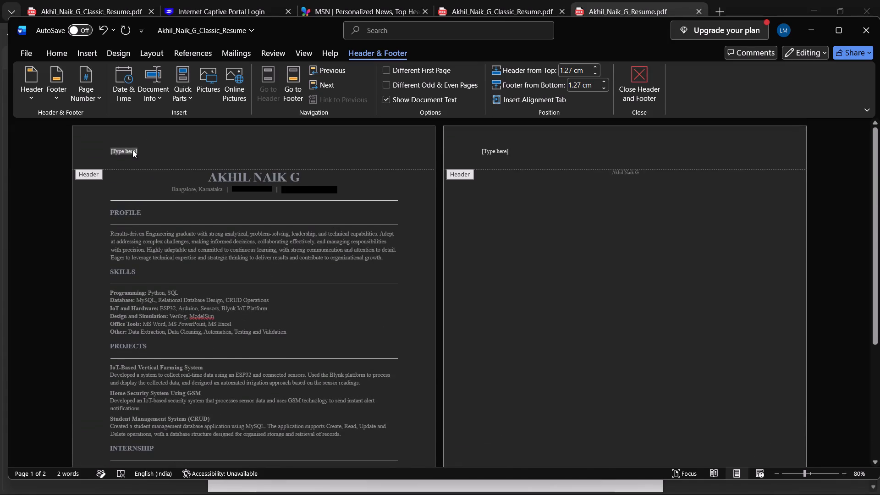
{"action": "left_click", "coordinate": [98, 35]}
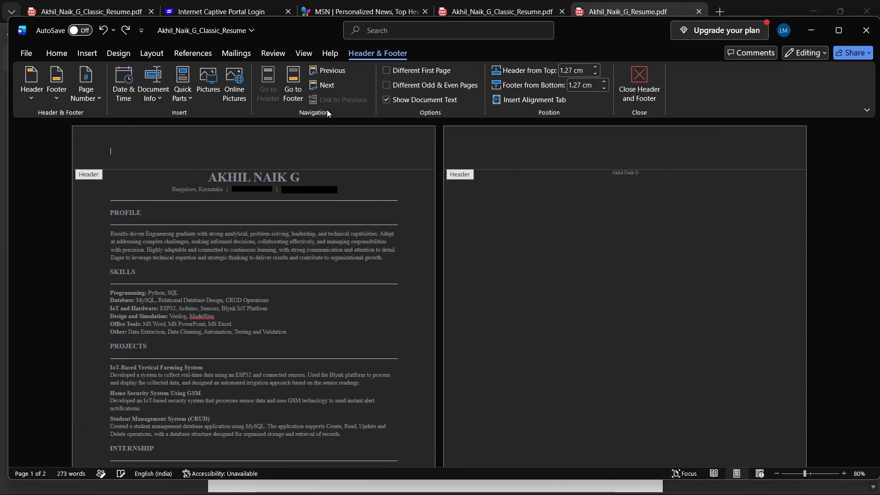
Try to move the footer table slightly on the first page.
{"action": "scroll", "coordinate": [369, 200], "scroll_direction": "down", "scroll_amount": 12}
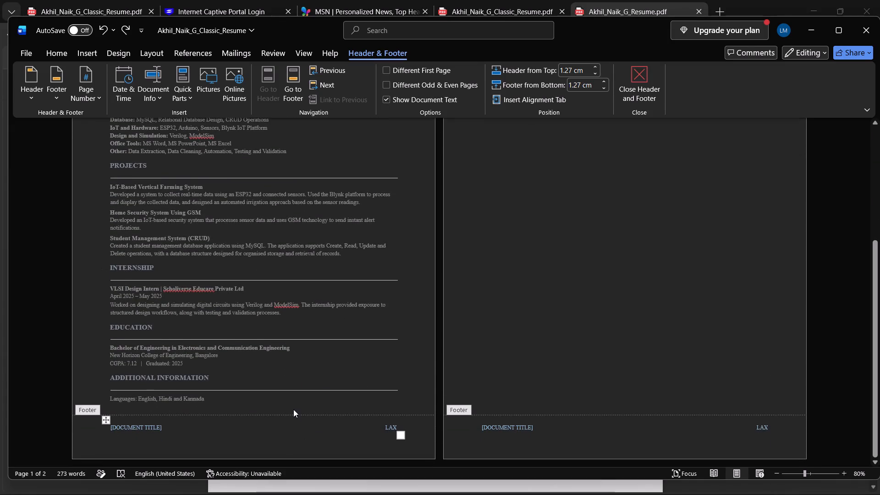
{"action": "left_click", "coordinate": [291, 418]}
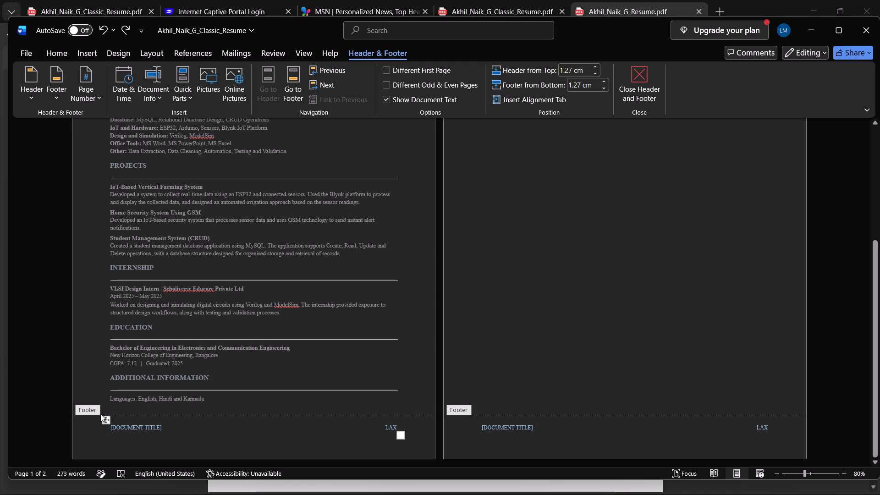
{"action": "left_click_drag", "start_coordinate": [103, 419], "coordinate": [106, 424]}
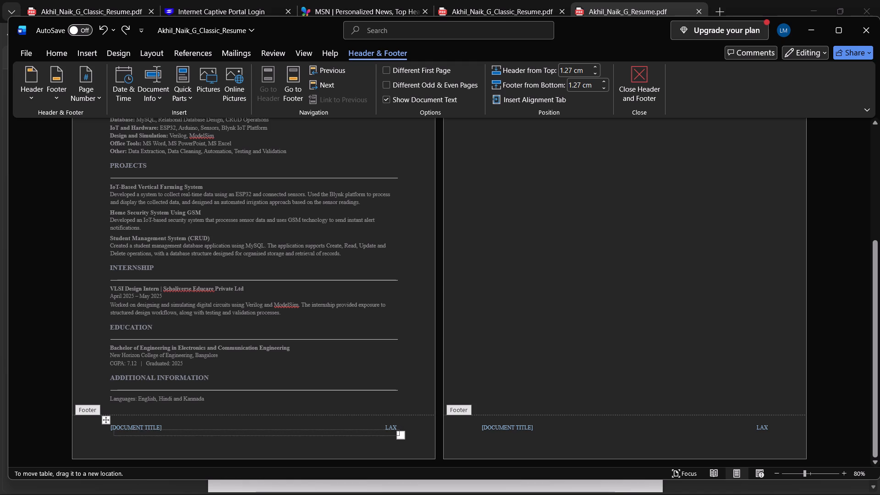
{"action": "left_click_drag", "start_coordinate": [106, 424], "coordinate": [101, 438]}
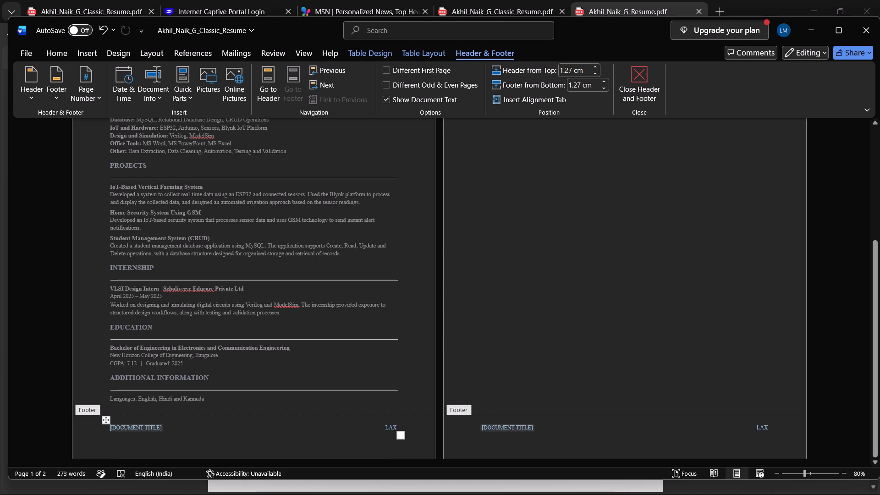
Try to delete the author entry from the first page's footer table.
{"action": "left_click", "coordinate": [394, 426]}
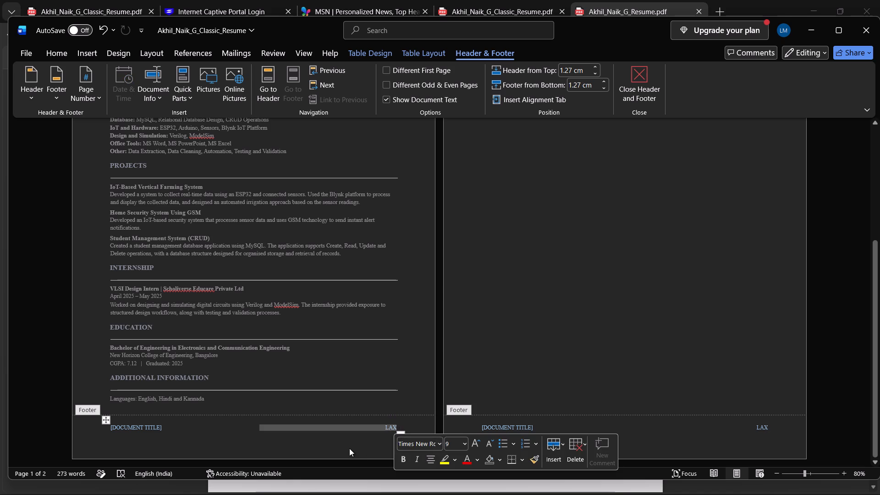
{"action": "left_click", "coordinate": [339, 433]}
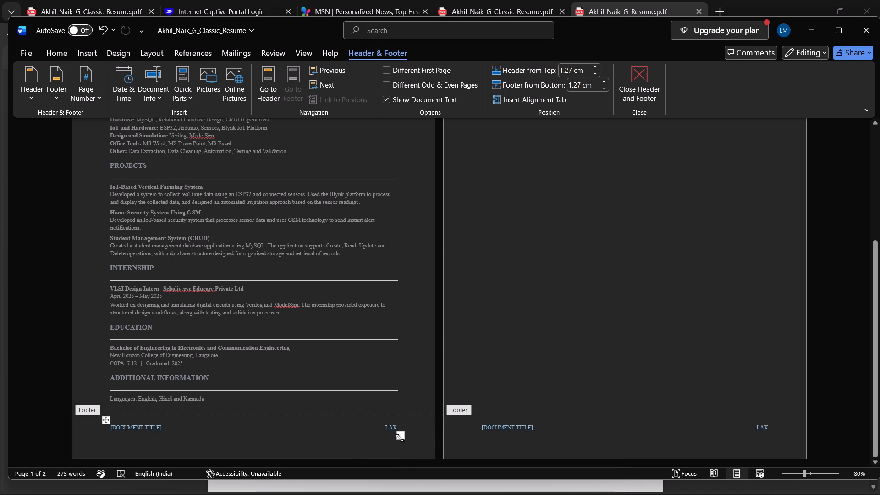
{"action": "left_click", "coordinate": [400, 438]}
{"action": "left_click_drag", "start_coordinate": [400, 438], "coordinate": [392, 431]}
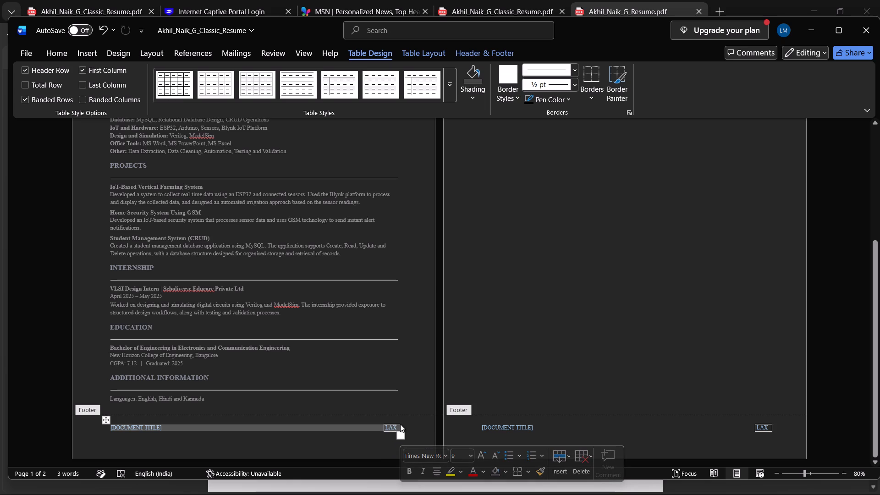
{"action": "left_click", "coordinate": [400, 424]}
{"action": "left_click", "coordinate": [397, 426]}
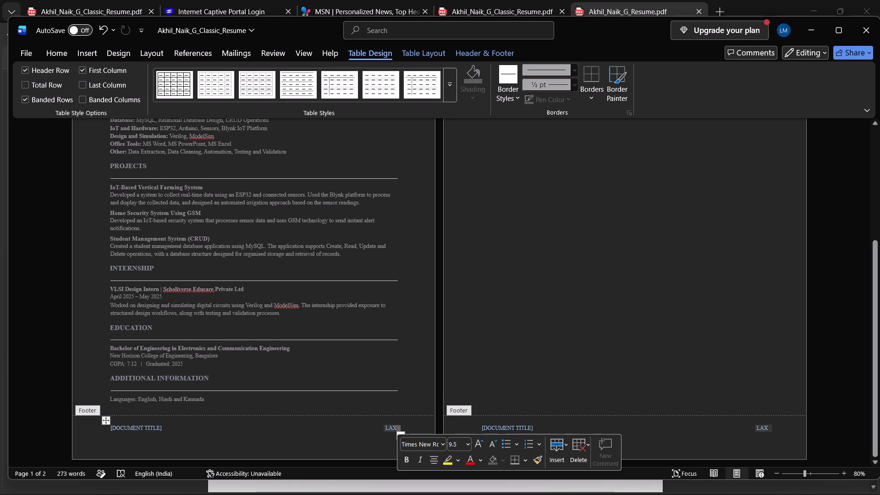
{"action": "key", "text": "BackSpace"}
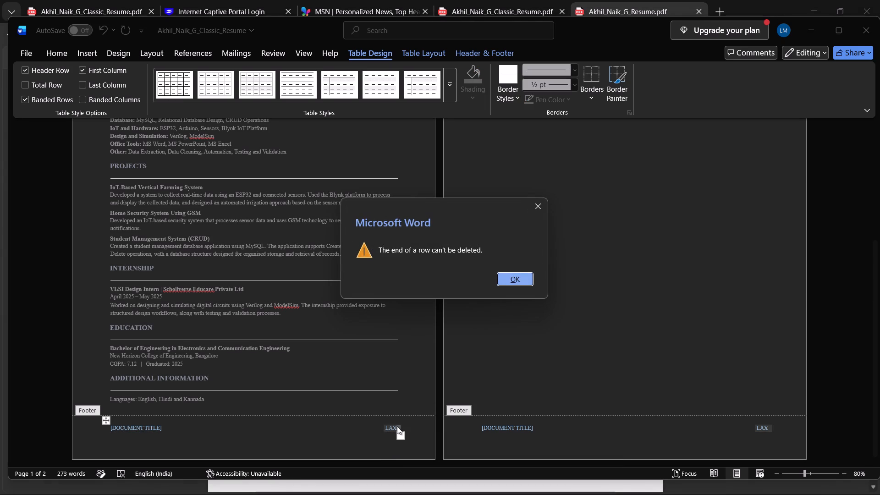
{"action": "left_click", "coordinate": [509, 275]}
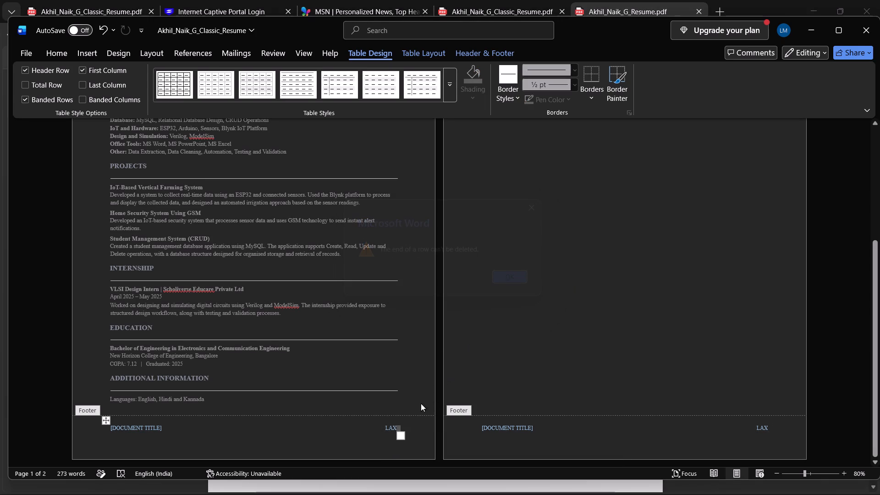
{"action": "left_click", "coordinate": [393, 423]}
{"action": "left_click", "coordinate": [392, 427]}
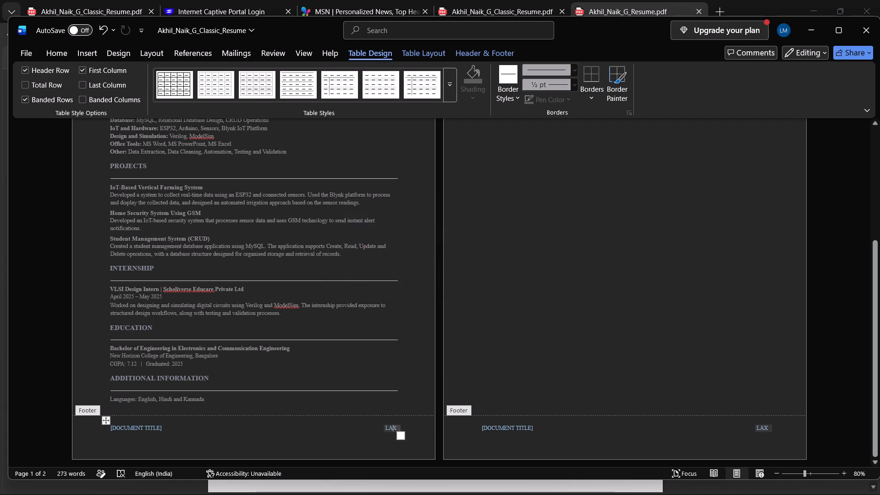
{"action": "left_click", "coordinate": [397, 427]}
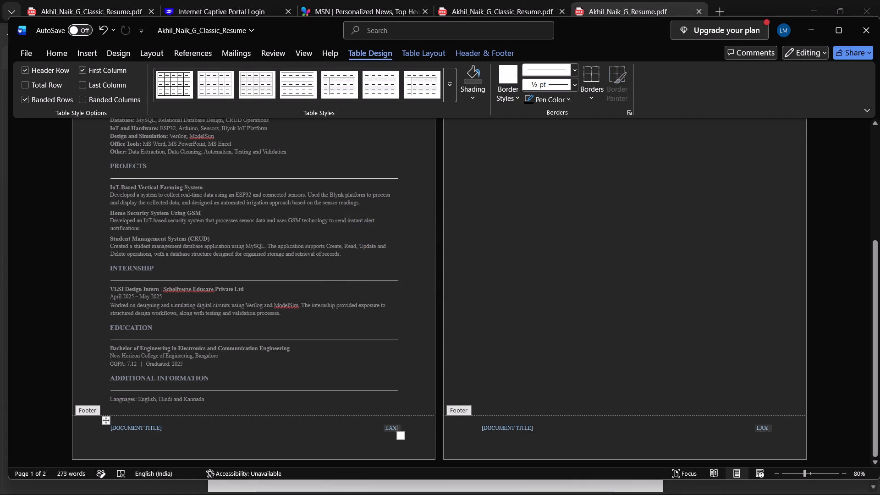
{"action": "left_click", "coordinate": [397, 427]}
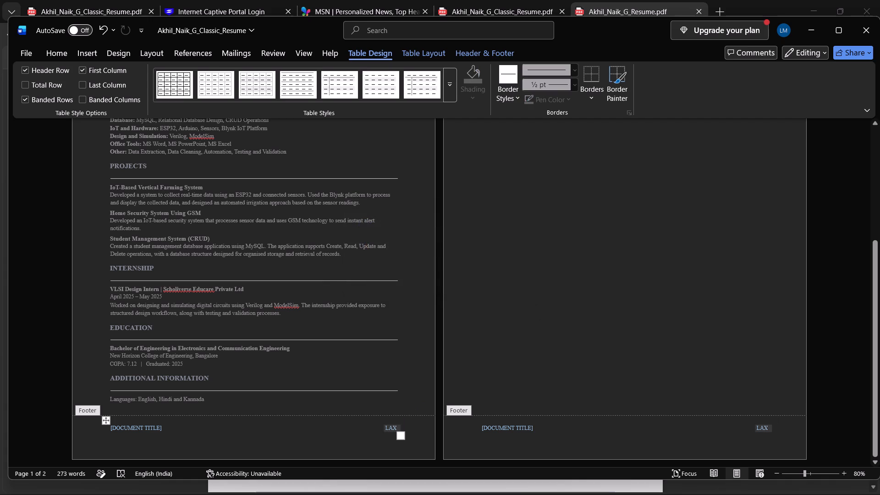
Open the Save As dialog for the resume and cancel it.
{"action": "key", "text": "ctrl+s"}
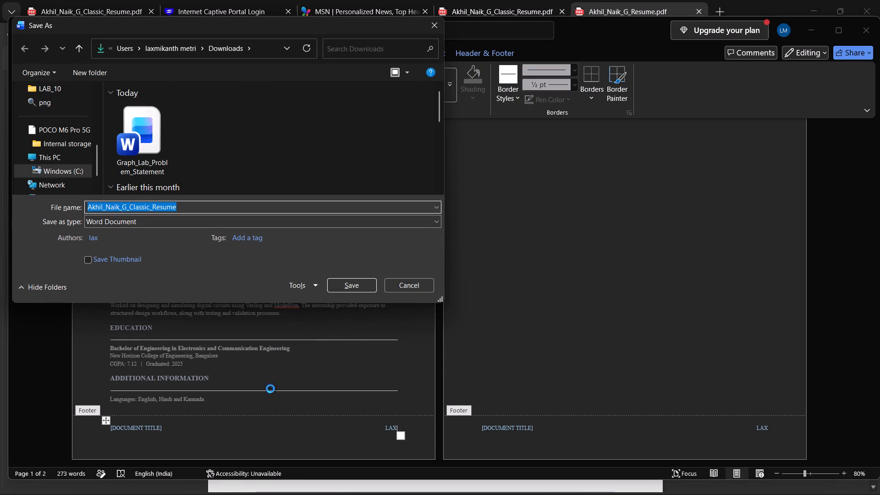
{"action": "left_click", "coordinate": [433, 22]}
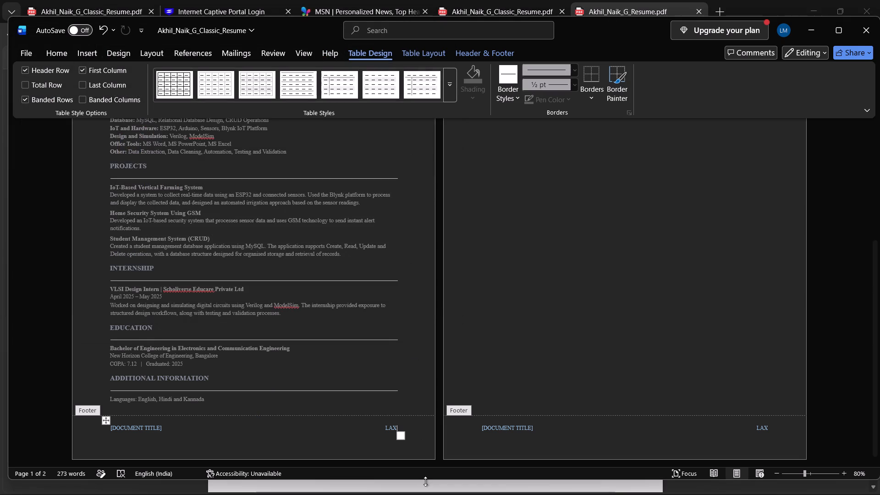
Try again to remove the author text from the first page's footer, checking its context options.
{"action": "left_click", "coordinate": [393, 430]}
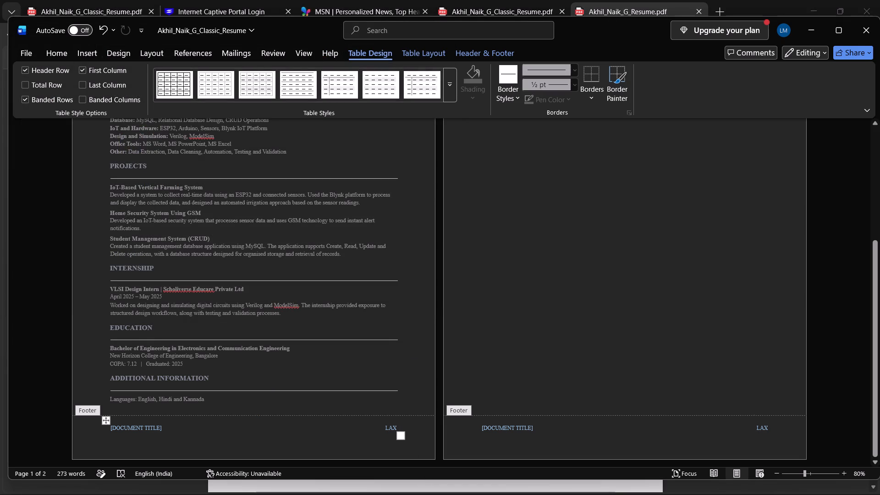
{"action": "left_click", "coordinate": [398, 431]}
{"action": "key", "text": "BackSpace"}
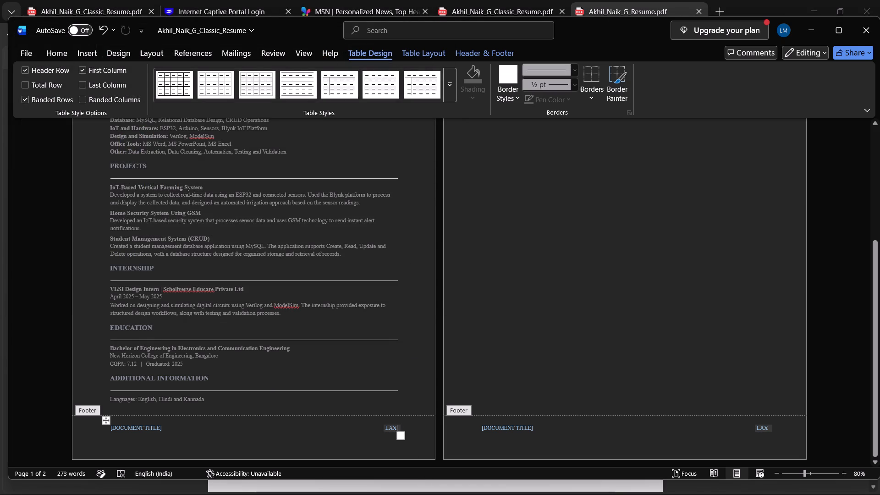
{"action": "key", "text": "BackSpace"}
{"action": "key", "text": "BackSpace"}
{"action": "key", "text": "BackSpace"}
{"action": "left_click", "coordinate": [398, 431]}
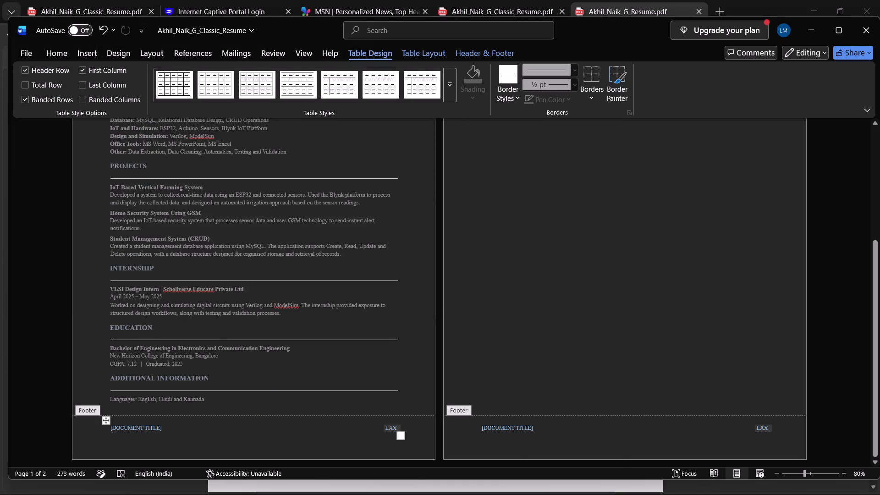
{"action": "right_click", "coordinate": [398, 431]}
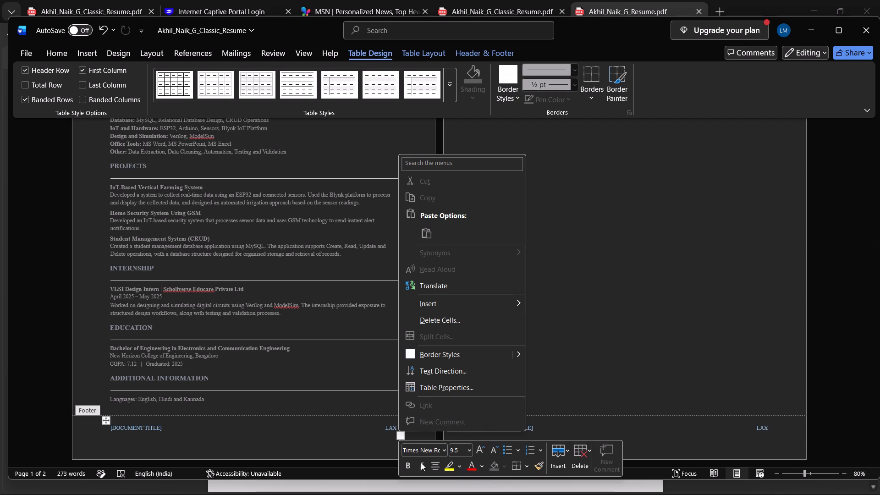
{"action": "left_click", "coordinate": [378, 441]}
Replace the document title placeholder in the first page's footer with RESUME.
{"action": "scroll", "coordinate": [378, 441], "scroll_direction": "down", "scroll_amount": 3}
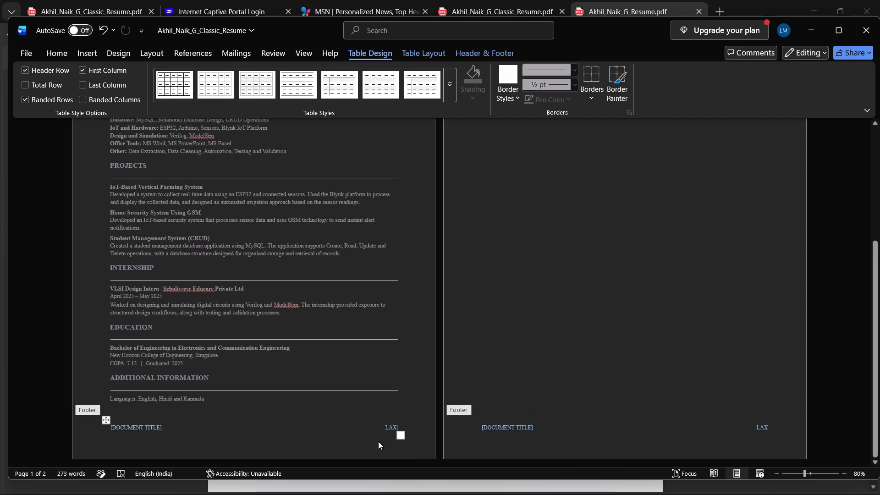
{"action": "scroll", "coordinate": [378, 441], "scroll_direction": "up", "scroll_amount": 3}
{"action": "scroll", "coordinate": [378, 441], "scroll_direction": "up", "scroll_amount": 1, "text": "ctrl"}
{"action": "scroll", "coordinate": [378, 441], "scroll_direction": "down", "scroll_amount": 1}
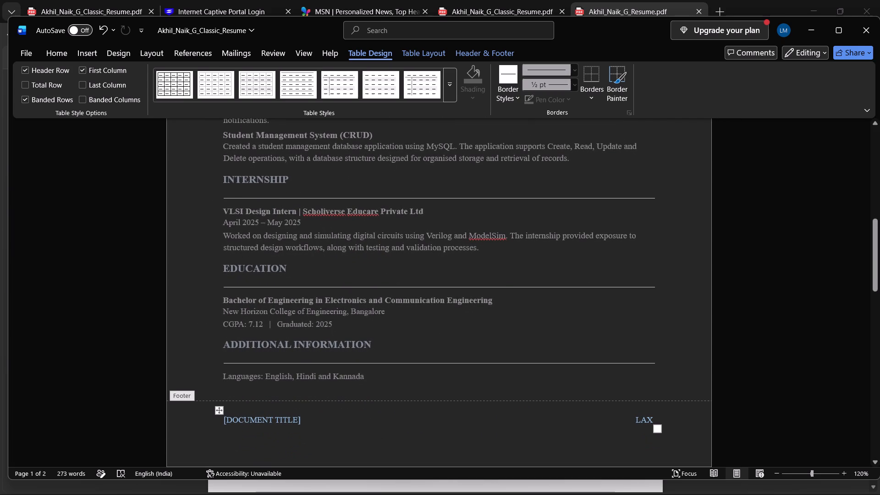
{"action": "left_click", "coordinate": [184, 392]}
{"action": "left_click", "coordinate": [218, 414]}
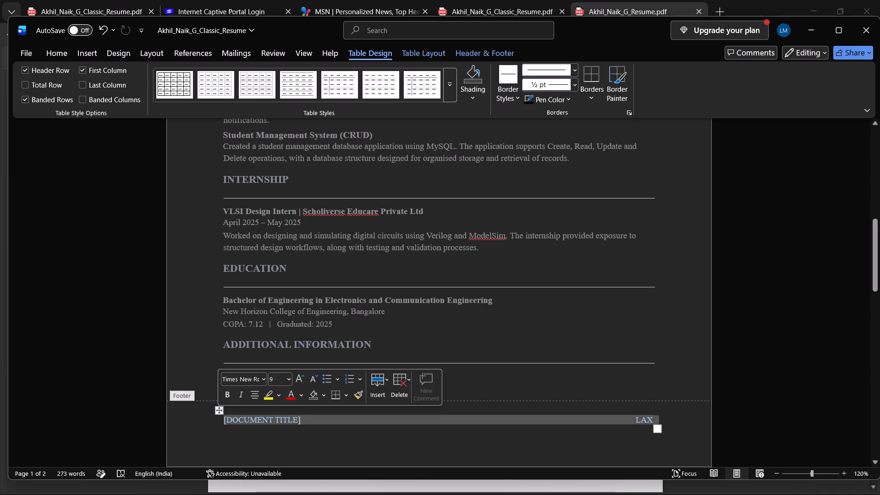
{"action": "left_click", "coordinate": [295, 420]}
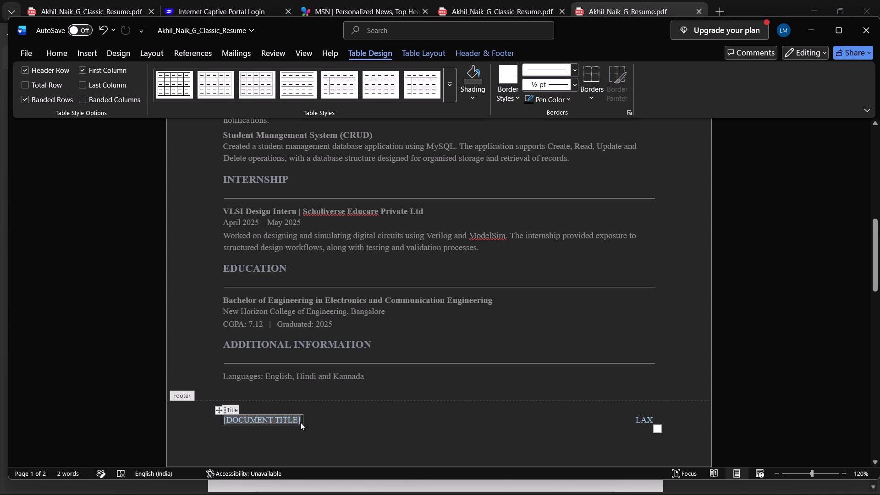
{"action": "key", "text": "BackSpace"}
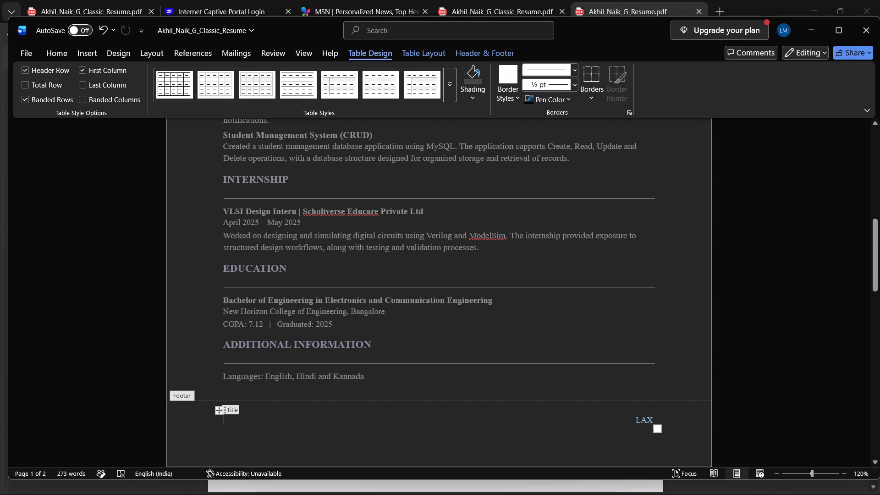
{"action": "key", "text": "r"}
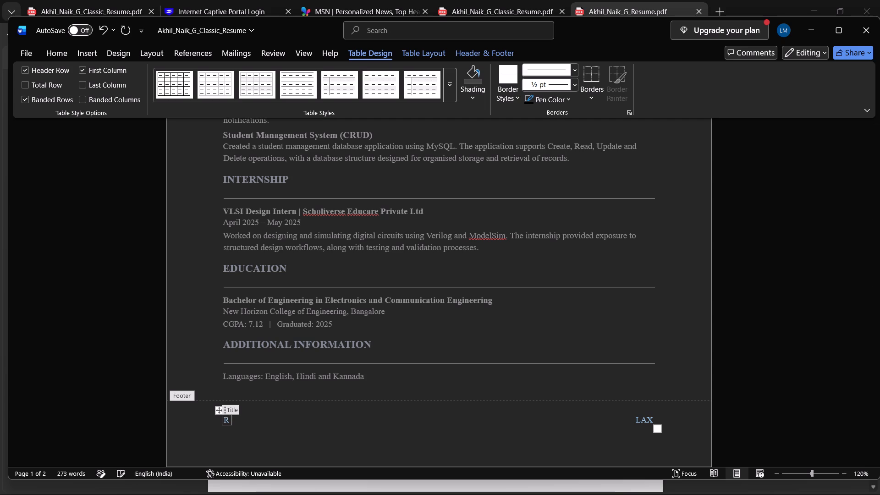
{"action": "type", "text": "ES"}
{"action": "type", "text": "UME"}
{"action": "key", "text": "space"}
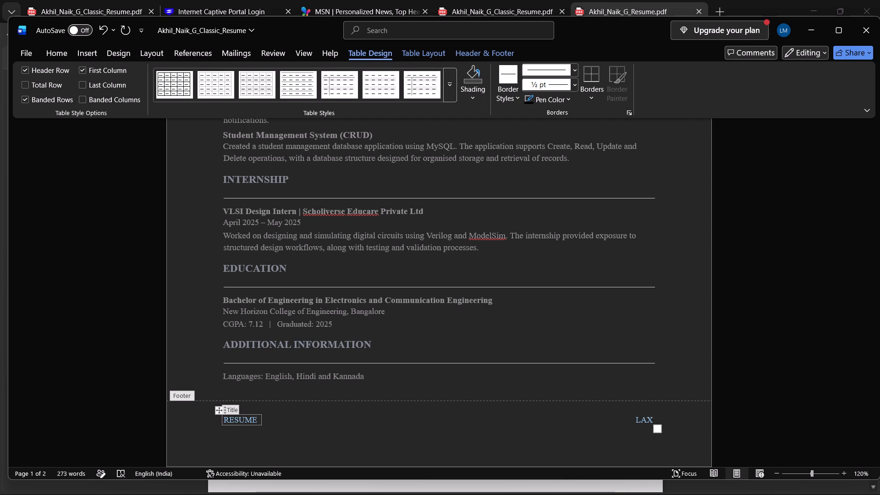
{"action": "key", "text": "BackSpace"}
Clear the footer's title field and paste the copied applicant name into it.
{"action": "left_click", "coordinate": [301, 422]}
{"action": "key", "text": "BackSpace"}
{"action": "key", "text": "BackSpace"}
{"action": "key", "text": "BackSpace"}
{"action": "key", "text": "BackSpace"}
{"action": "key", "text": "BackSpace"}
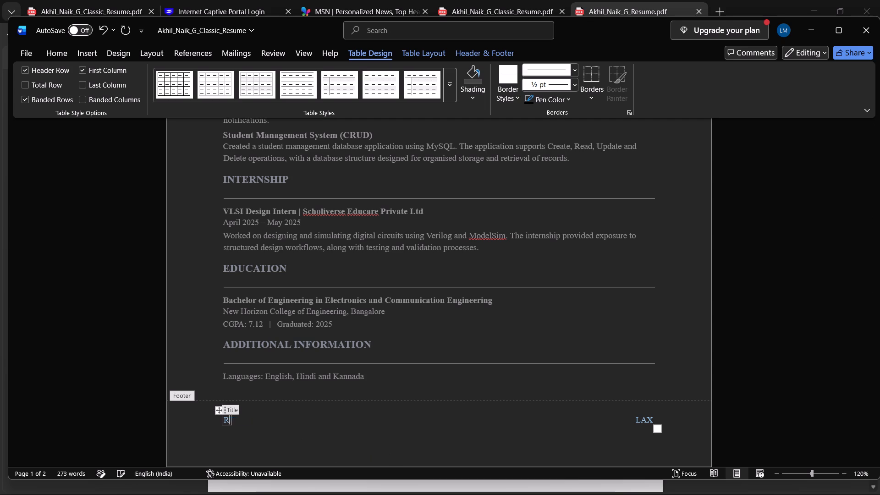
{"action": "key", "text": "BackSpace"}
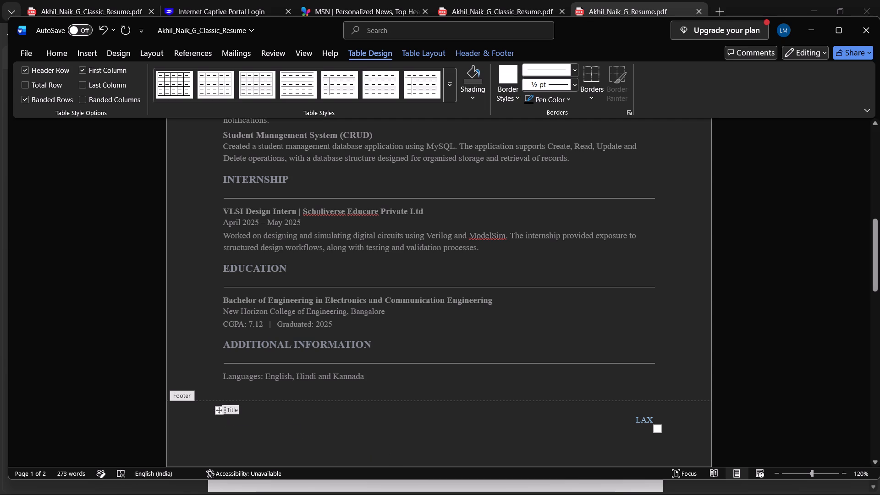
{"action": "key", "text": "ctrl+v"}
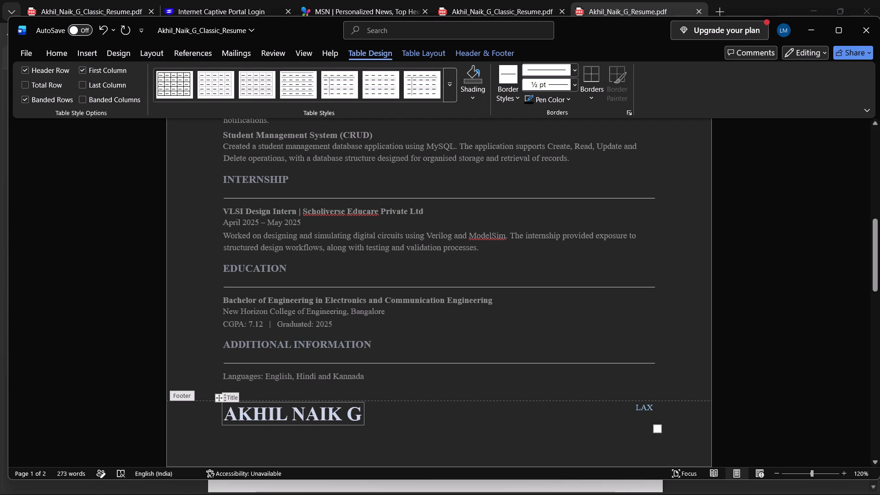
{"action": "left_click", "coordinate": [502, 411]}
Delete the author entry from the first page's footer table, keeping the name in the title field.
{"action": "left_click", "coordinate": [653, 411]}
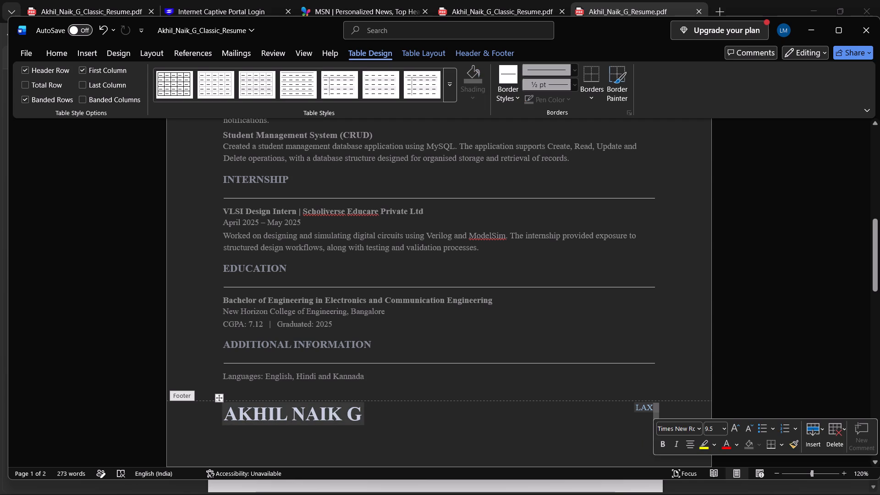
{"action": "left_click", "coordinate": [654, 405]}
{"action": "key", "text": "BackSpace"}
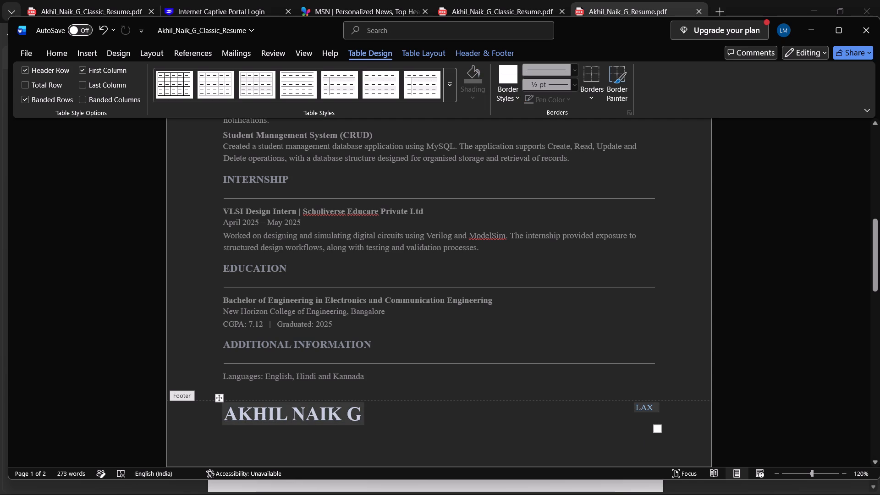
{"action": "key", "text": "BackSpace"}
{"action": "key", "text": "BackSpace"}
{"action": "key", "text": "BackSpace"}
{"action": "triple_click", "coordinate": [650, 408]}
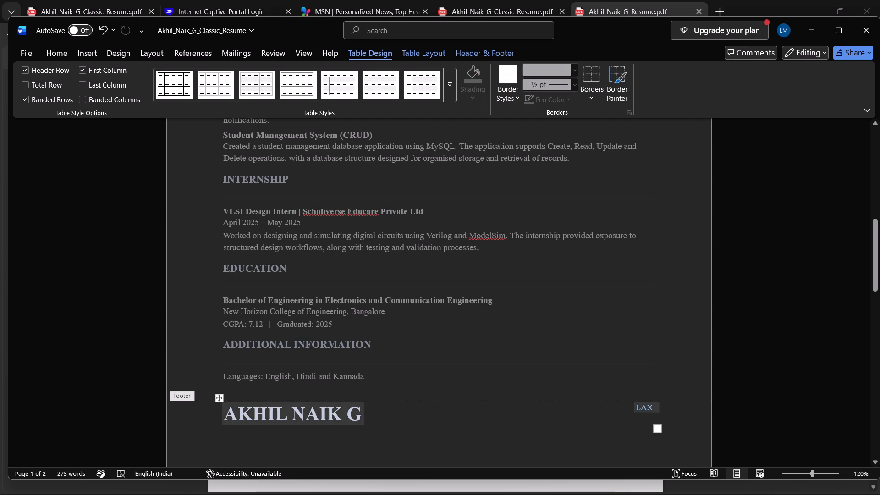
{"action": "double_click", "coordinate": [650, 408]}
{"action": "key", "text": "BackSpace"}
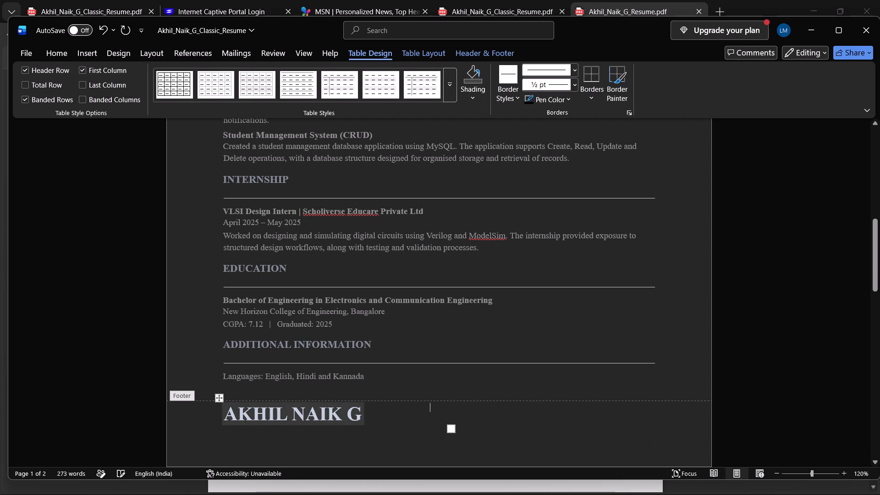
Remove the bold formatting from the applicant name in the first page's footer.
{"action": "left_click", "coordinate": [338, 410]}
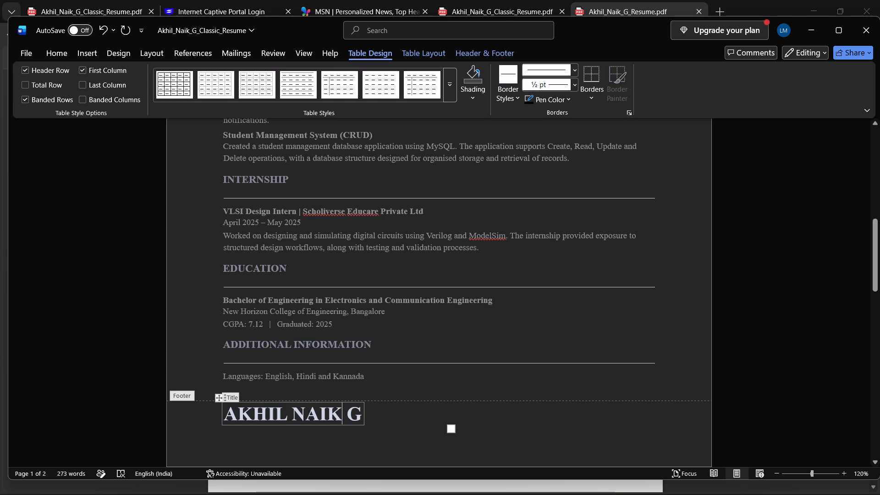
{"action": "left_click", "coordinate": [360, 416]}
{"action": "left_click_drag", "start_coordinate": [360, 416], "coordinate": [325, 416]}
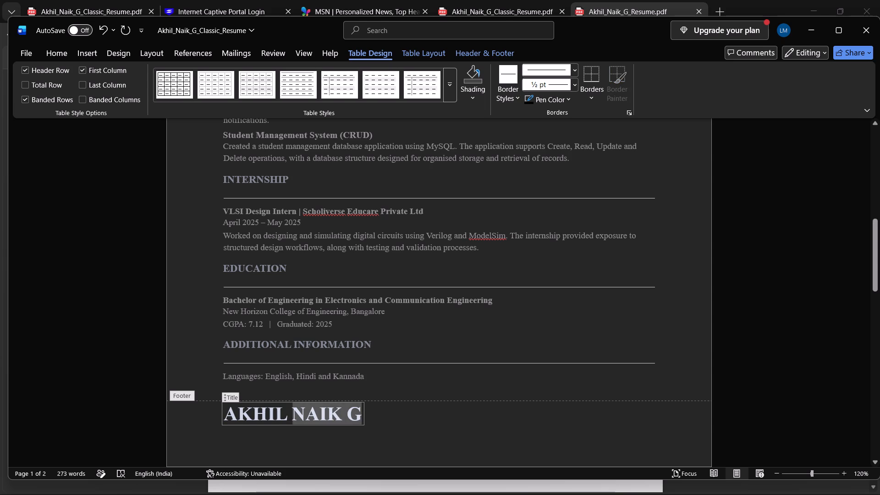
{"action": "left_click_drag", "start_coordinate": [325, 416], "coordinate": [265, 409]}
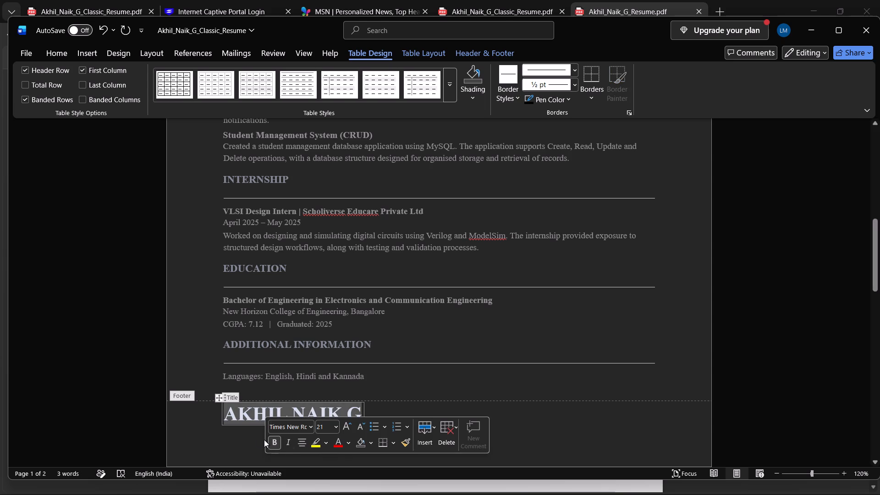
{"action": "left_click", "coordinate": [268, 440]}
{"action": "left_click", "coordinate": [272, 441]}
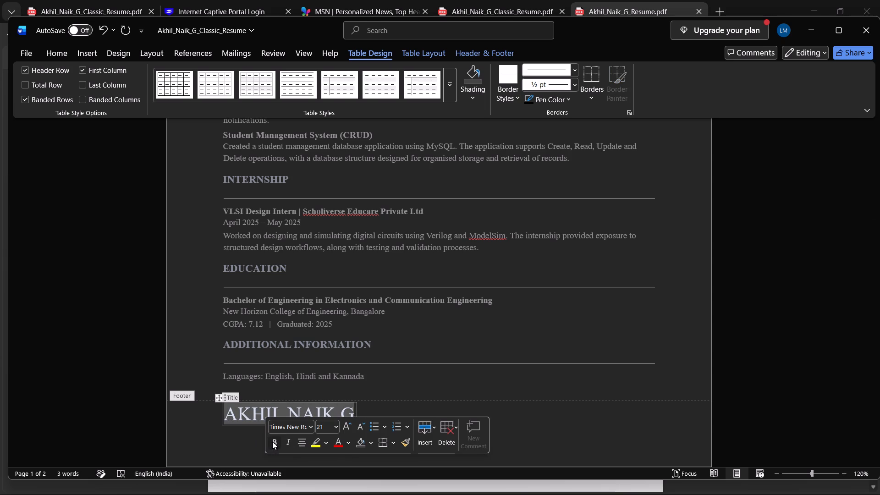
{"action": "left_click", "coordinate": [272, 441]}
Reduce the footer name's font size to 9 and return to the document body.
{"action": "left_click", "coordinate": [357, 423]}
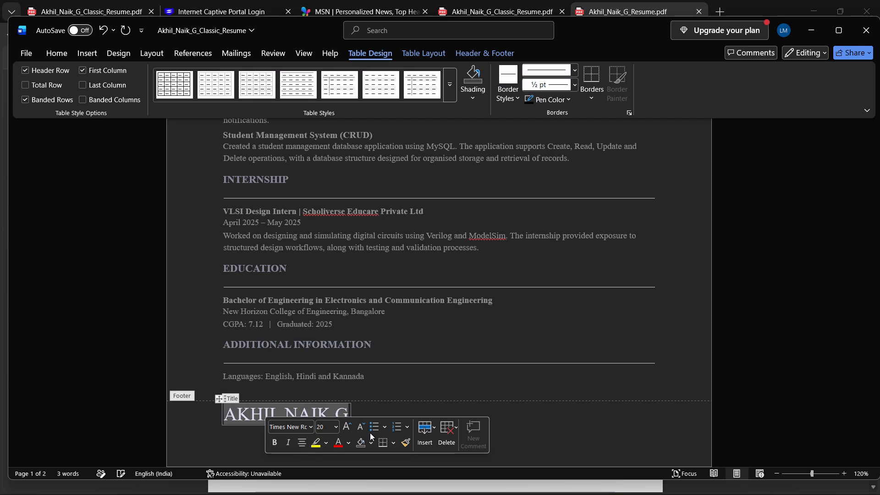
{"action": "left_click", "coordinate": [377, 429]}
{"action": "left_click", "coordinate": [377, 429]}
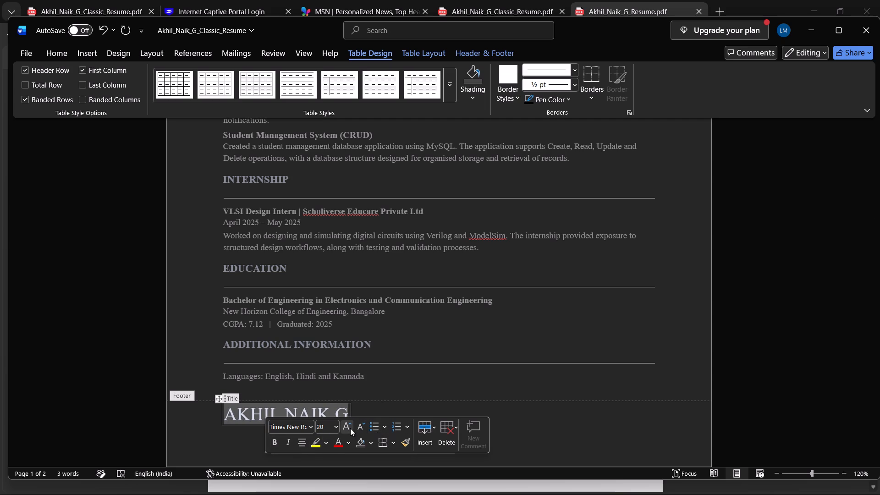
{"action": "left_click", "coordinate": [350, 428]}
{"action": "double_click", "coordinate": [363, 426]}
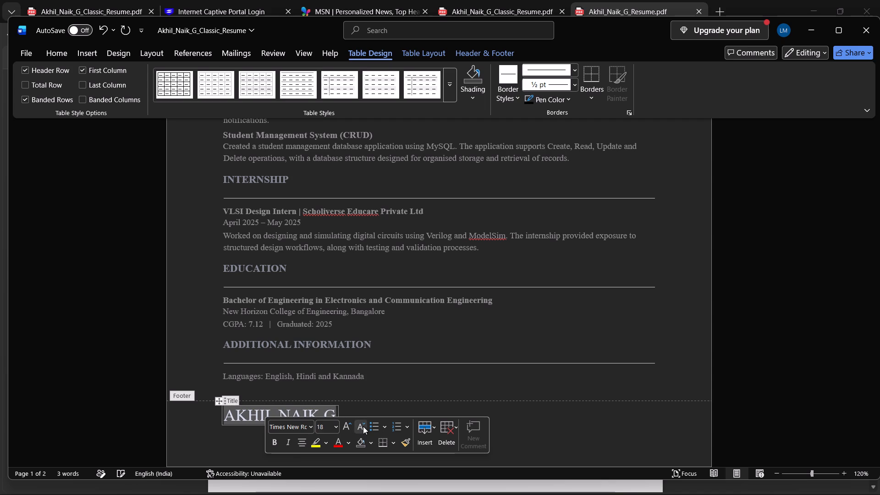
{"action": "triple_click", "coordinate": [363, 426]}
{"action": "double_click", "coordinate": [363, 426]}
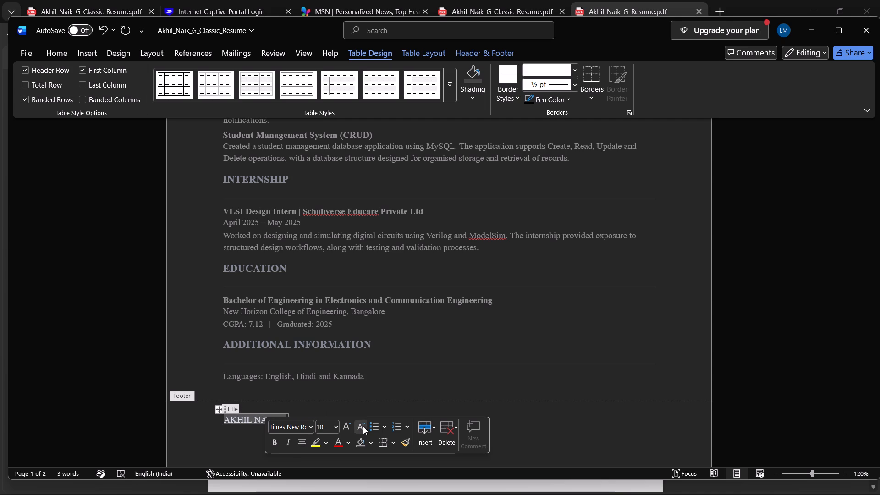
{"action": "left_click", "coordinate": [363, 426]}
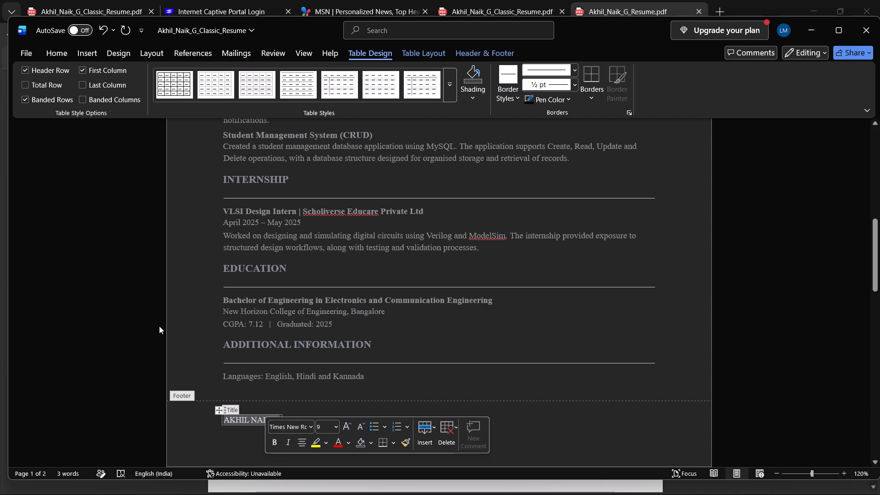
{"action": "left_click", "coordinate": [159, 326]}
{"action": "triple_click", "coordinate": [159, 326]}
{"action": "left_click", "coordinate": [159, 326]}
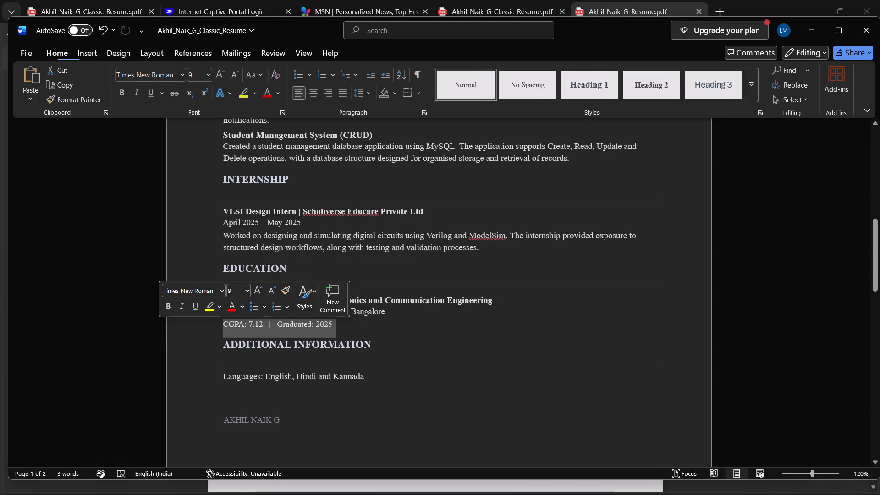
Delete the centred applicant name line and the blank lines around it, removing the second page.
{"action": "scroll", "coordinate": [101, 329], "scroll_direction": "up", "scroll_amount": 5}
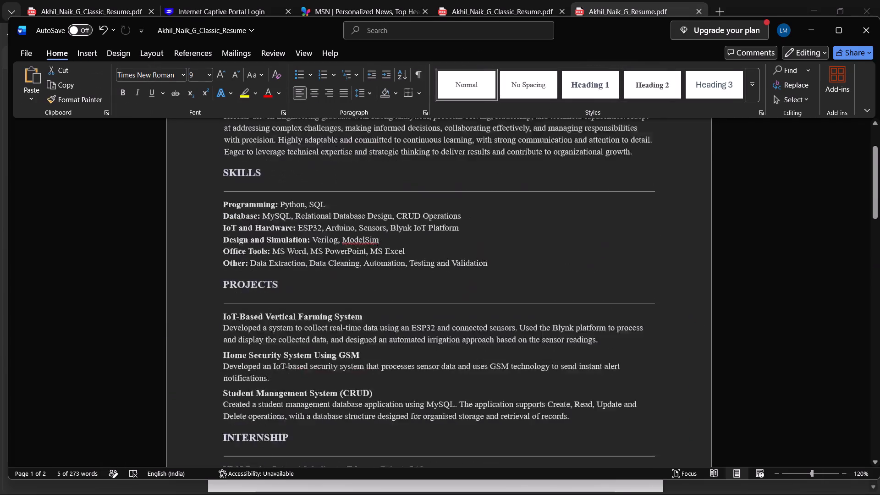
{"action": "scroll", "coordinate": [101, 329], "scroll_direction": "up", "scroll_amount": 1}
{"action": "scroll", "coordinate": [101, 329], "scroll_direction": "down", "scroll_amount": 9}
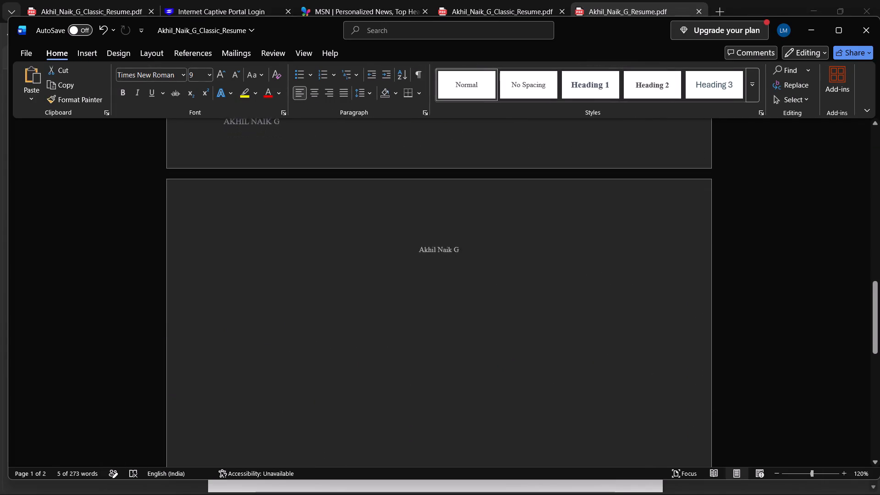
{"action": "scroll", "coordinate": [101, 329], "scroll_direction": "up", "scroll_amount": 3}
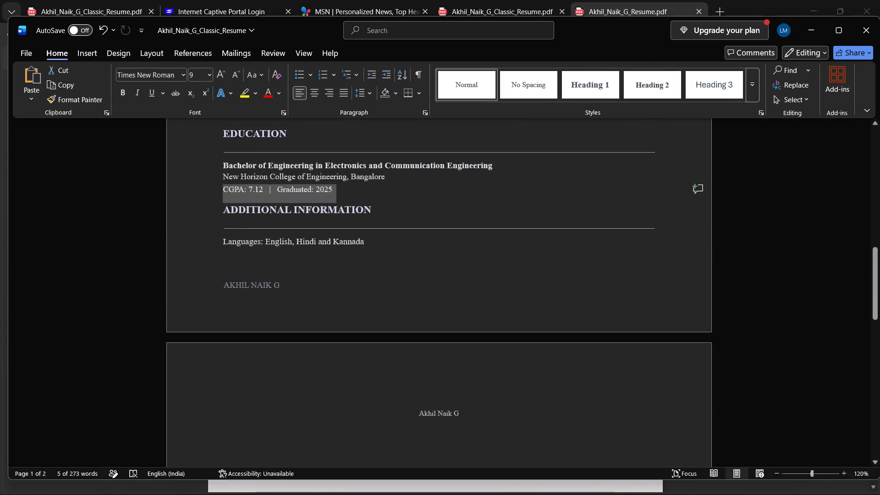
{"action": "left_click", "coordinate": [466, 409]}
{"action": "key", "text": "BackSpace"}
{"action": "key", "text": "BackSpace"}
{"action": "key", "text": "BackSpace"}
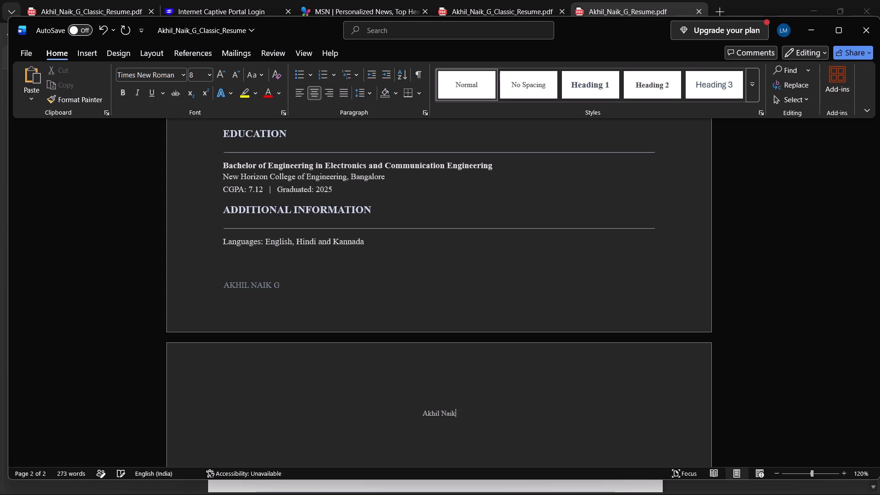
{"action": "key", "text": "BackSpace"}
{"action": "key", "text": "BackSpace"}
{"action": "key", "text": "BackSpace"}
{"action": "key", "text": "BackSpace"}
{"action": "key", "text": "BackSpace"}
{"action": "key", "text": "BackSpace"}
{"action": "key", "text": "BackSpace"}
{"action": "key", "text": "BackSpace"}
{"action": "key", "text": "BackSpace"}
{"action": "key", "text": "BackSpace"}
{"action": "key", "text": "BackSpace"}
{"action": "key", "text": "BackSpace"}
{"action": "key", "text": "BackSpace"}
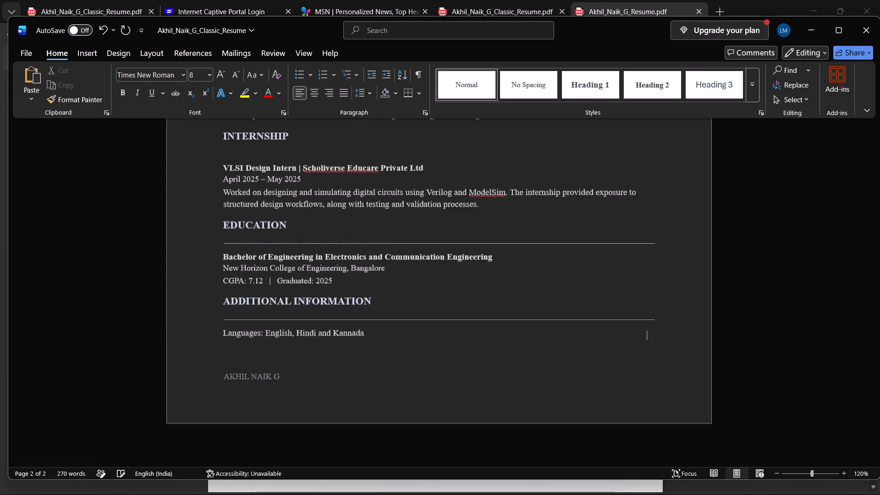
{"action": "key", "text": "BackSpace"}
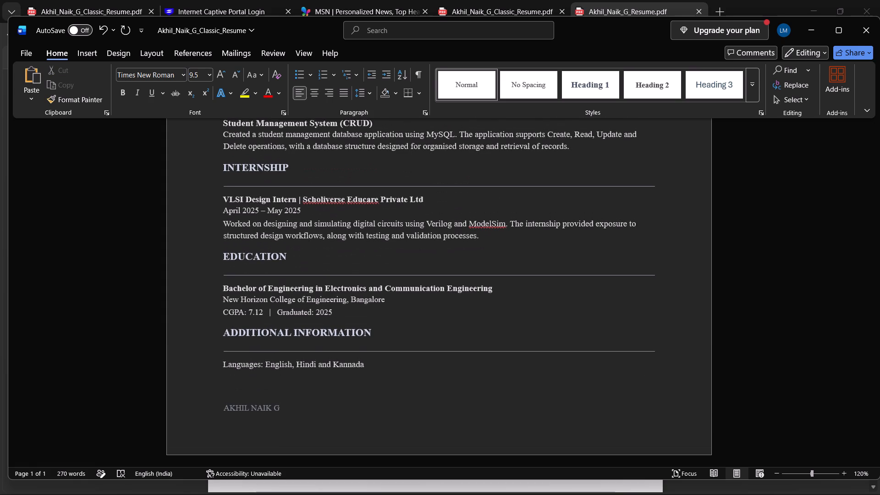
Review the resume from its heading down to the footer.
{"action": "scroll", "coordinate": [466, 409], "scroll_direction": "right", "scroll_amount": 2}
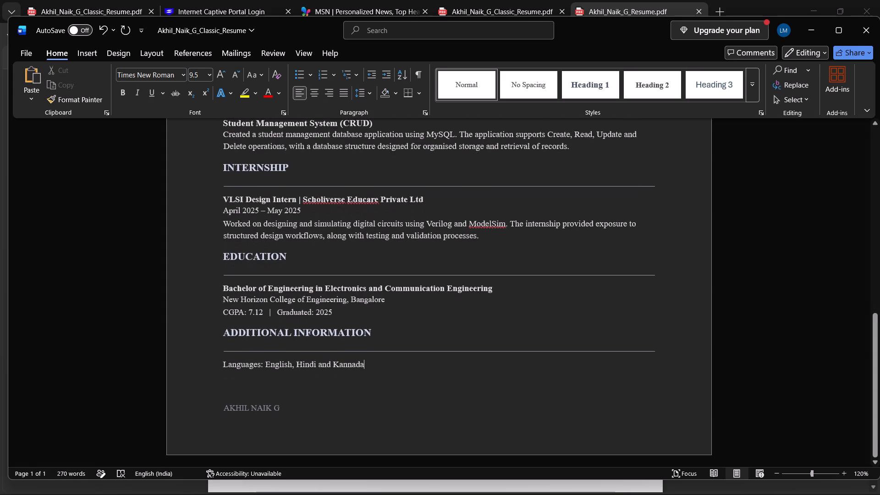
{"action": "scroll", "coordinate": [466, 409], "scroll_direction": "up", "scroll_amount": 14}
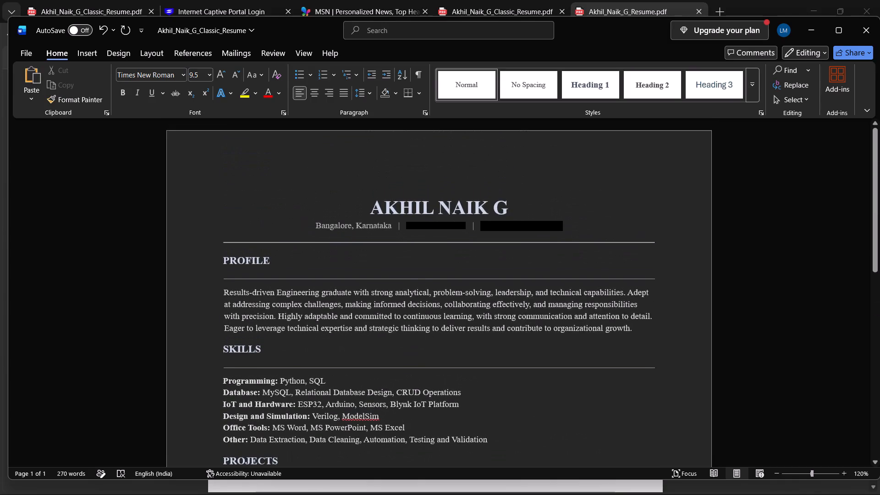
{"action": "scroll", "coordinate": [466, 409], "scroll_direction": "down", "scroll_amount": 20}
{"action": "scroll", "coordinate": [466, 409], "scroll_direction": "down", "scroll_amount": 2}
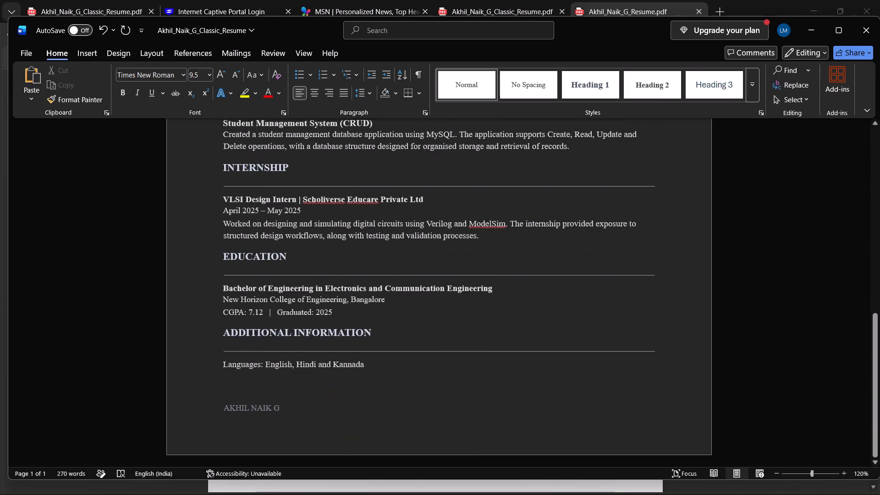
{"action": "scroll", "coordinate": [466, 409], "scroll_direction": "up", "scroll_amount": 11}
{"action": "scroll", "coordinate": [466, 409], "scroll_direction": "down", "scroll_amount": 6}
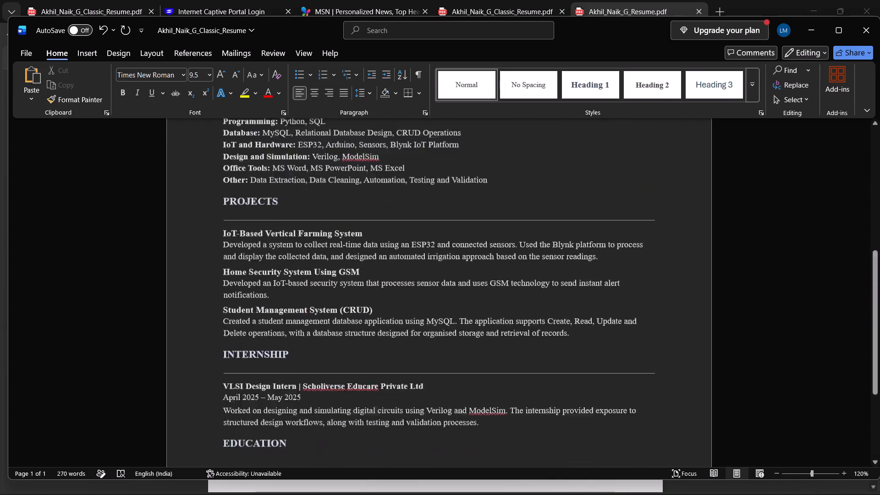
{"action": "left_click", "coordinate": [466, 409], "text": "ctrl"}
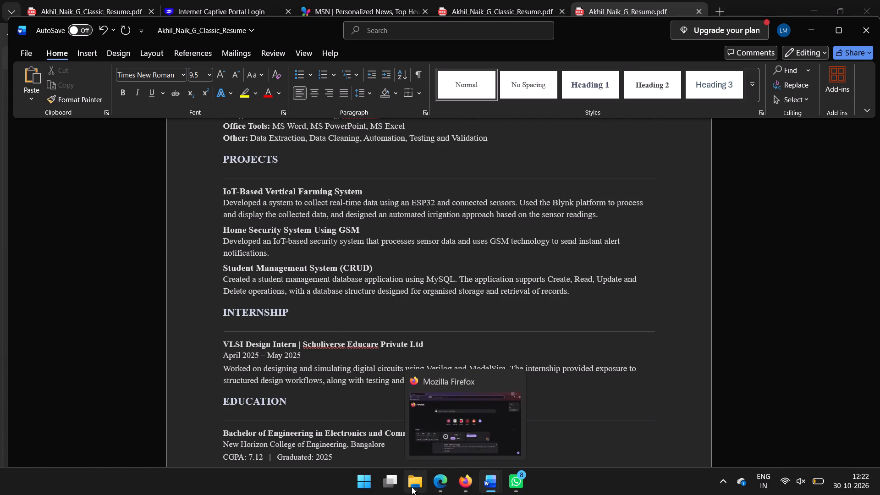
In File Explorer, remove the resume PDF without Classic in its name from the recent files list.
{"action": "left_click", "coordinate": [416, 484]}
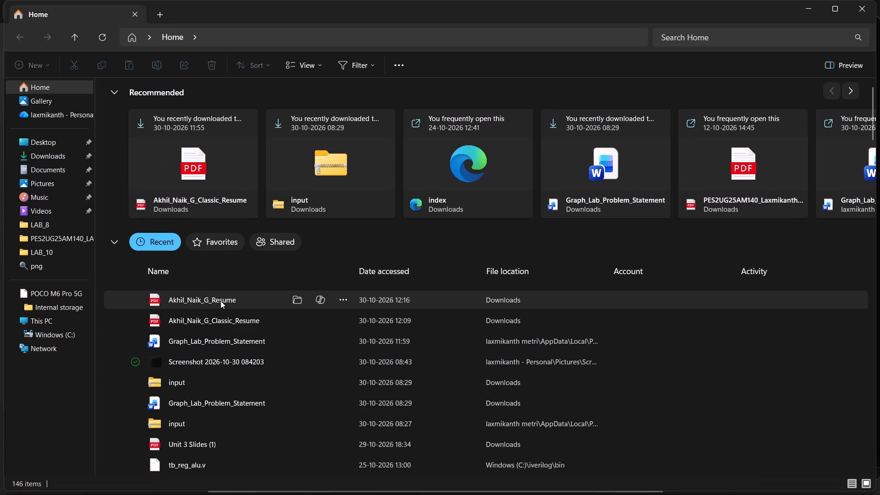
{"action": "right_click", "coordinate": [220, 301]}
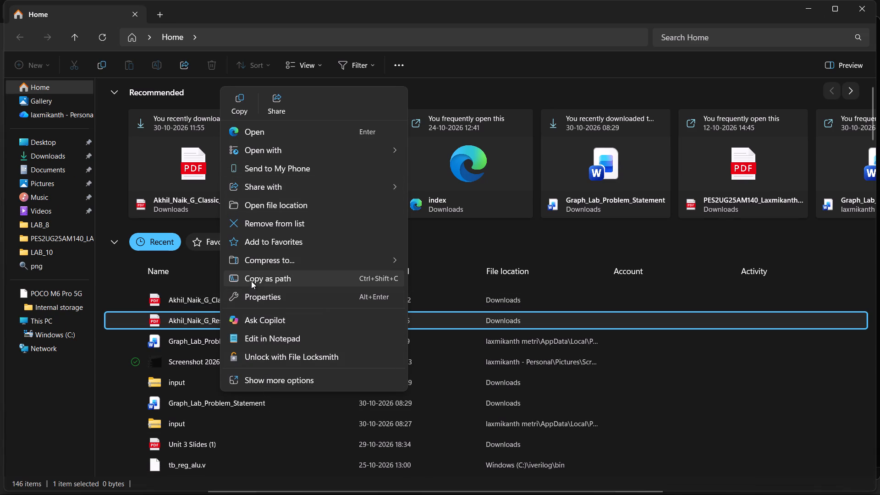
{"action": "left_click", "coordinate": [264, 225]}
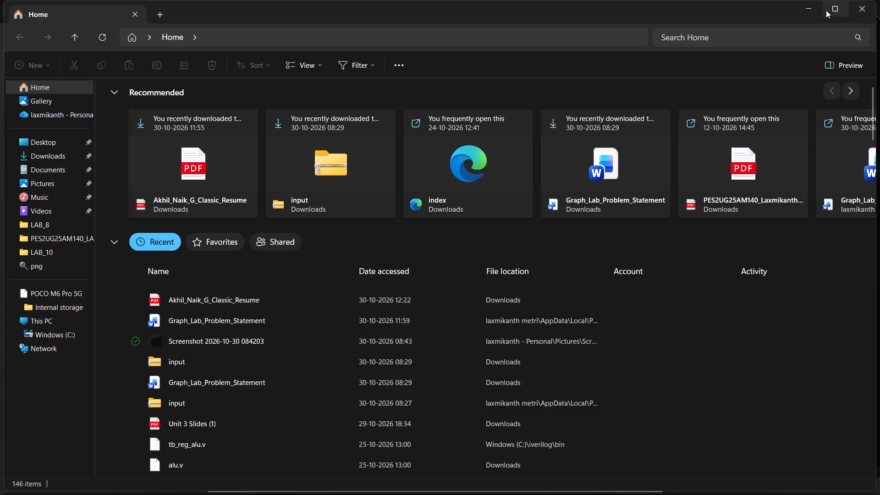
{"action": "left_click", "coordinate": [804, 5]}
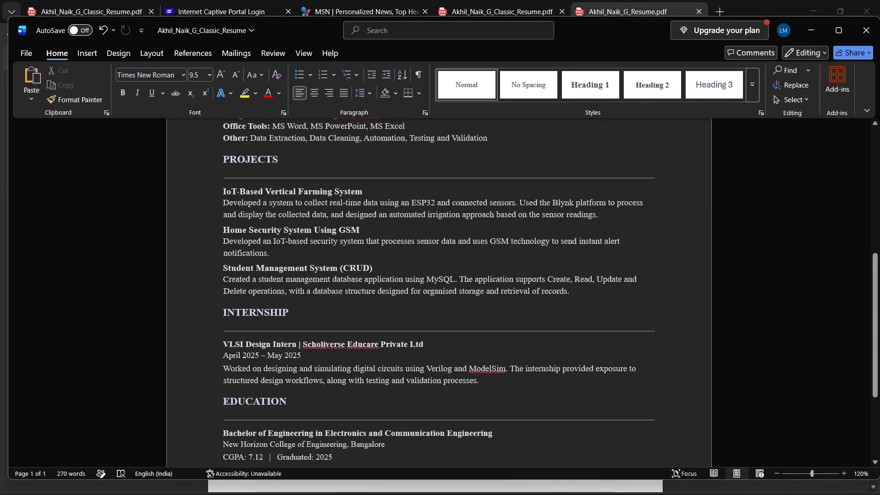
Start saving the Word document in Downloads and remove _Classic from its file name.
{"action": "key", "text": "ctrl+s"}
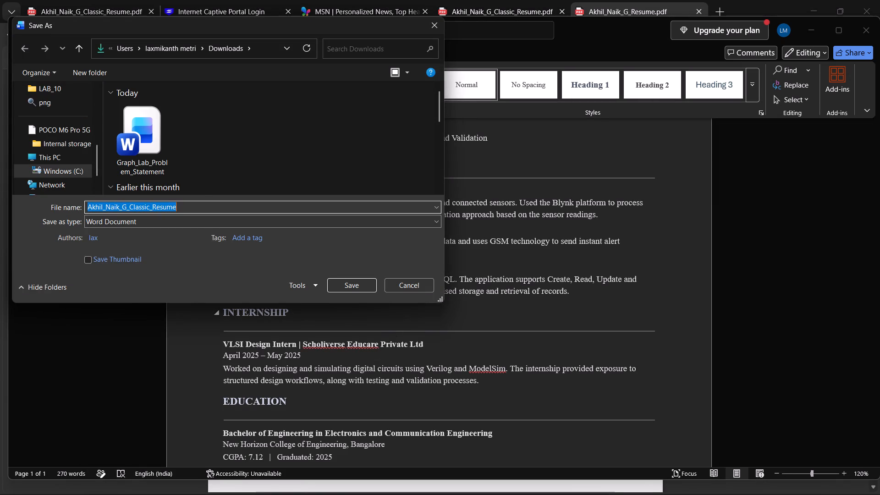
{"action": "left_click", "coordinate": [150, 209]}
{"action": "key", "text": "BackSpace"}
{"action": "key", "text": "BackSpace"}
{"action": "key", "text": "BackSpace"}
{"action": "key", "text": "BackSpace"}
{"action": "key", "text": "BackSpace"}
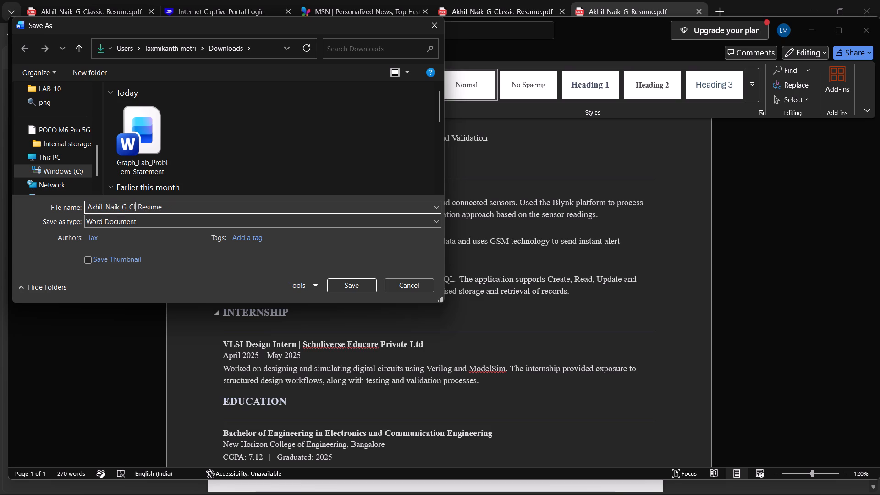
{"action": "key", "text": "BackSpace"}
{"action": "key", "text": "BackSpace"}
{"action": "key", "text": "BackSpace"}
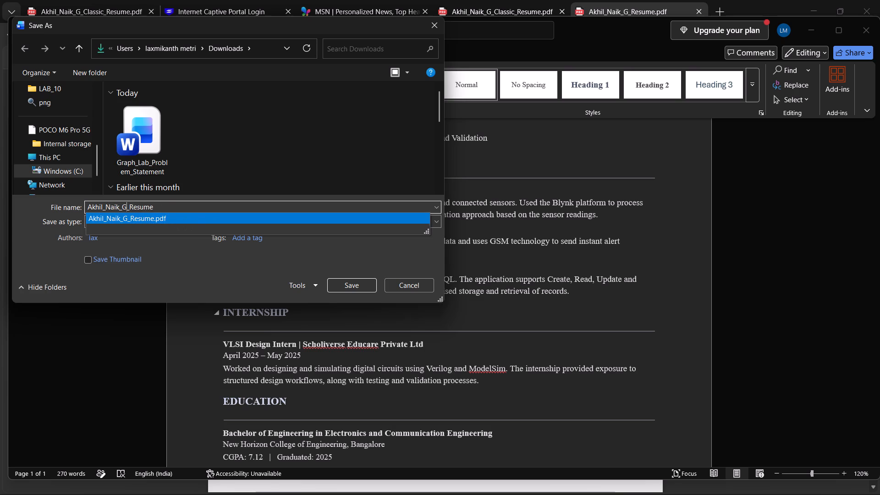
Change the Resume ending of the file name to uppercase RESUME.
{"action": "left_click", "coordinate": [154, 202]}
{"action": "key", "text": "comma"}
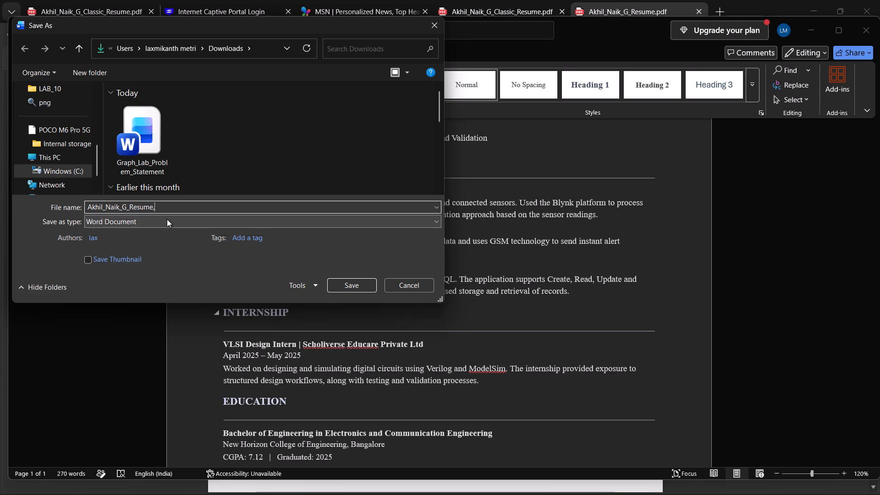
{"action": "key", "text": "BackSpace"}
{"action": "key", "text": "BackSpace"}
{"action": "key", "text": "BackSpace"}
{"action": "key", "text": "BackSpace"}
{"action": "key", "text": "BackSpace"}
{"action": "key", "text": "BackSpace"}
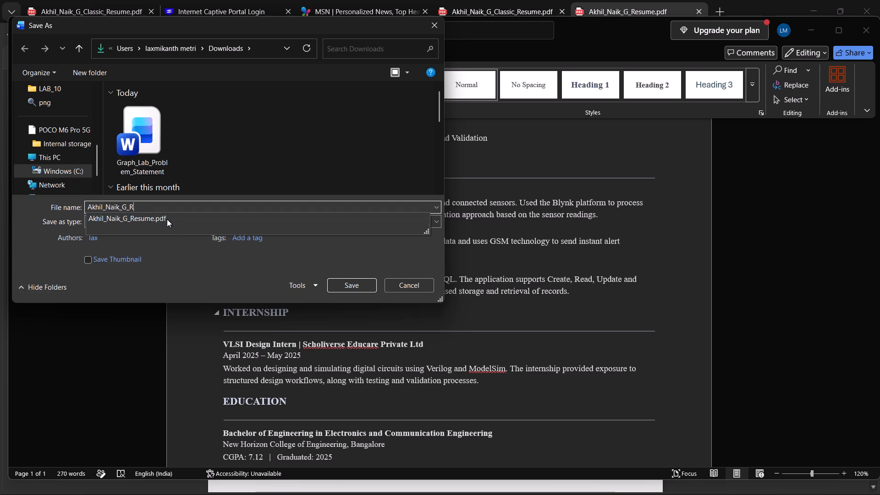
{"action": "type", "text": "ES"}
{"action": "type", "text": "UME"}
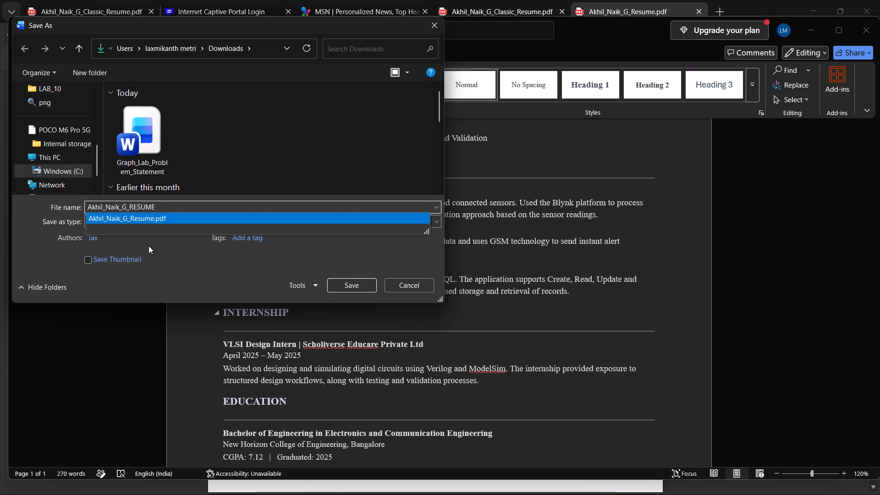
Set the save type to PDF and try to save the resume in Downloads under the RESUME name, without replacing the existing file.
{"action": "left_click", "coordinate": [214, 252]}
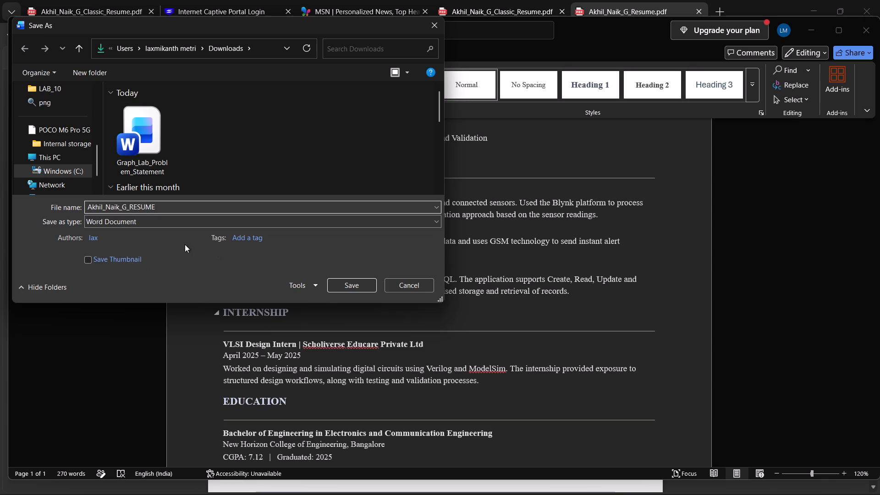
{"action": "left_click", "coordinate": [174, 224]}
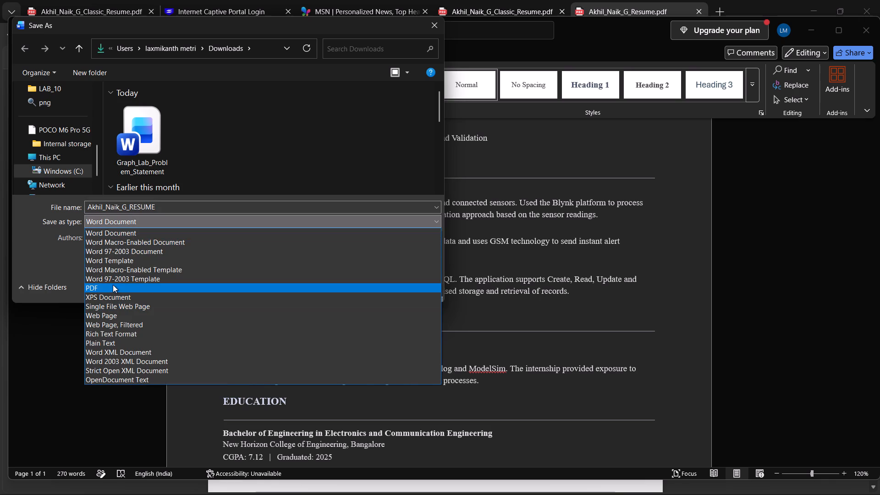
{"action": "left_click", "coordinate": [113, 285]}
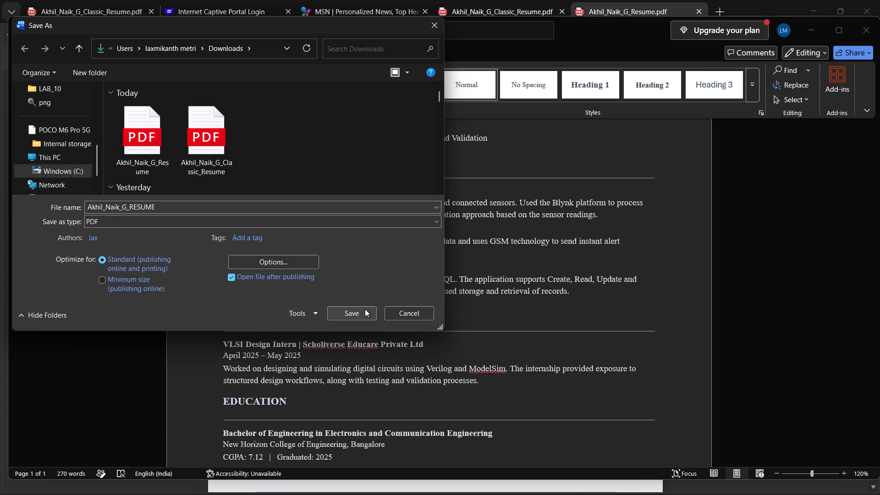
{"action": "left_click", "coordinate": [365, 309]}
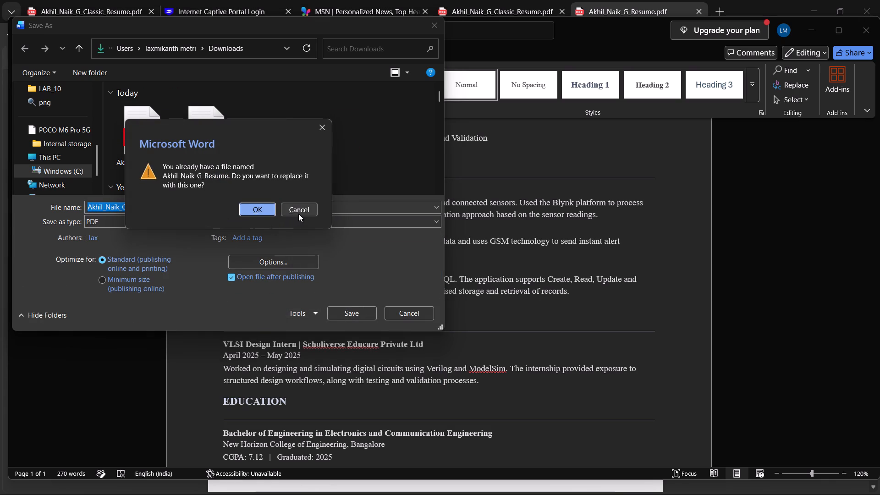
{"action": "left_click", "coordinate": [298, 214]}
Remove _RESUME from the file name, export the PDF to Downloads and look over the exported page.
{"action": "left_click", "coordinate": [130, 204]}
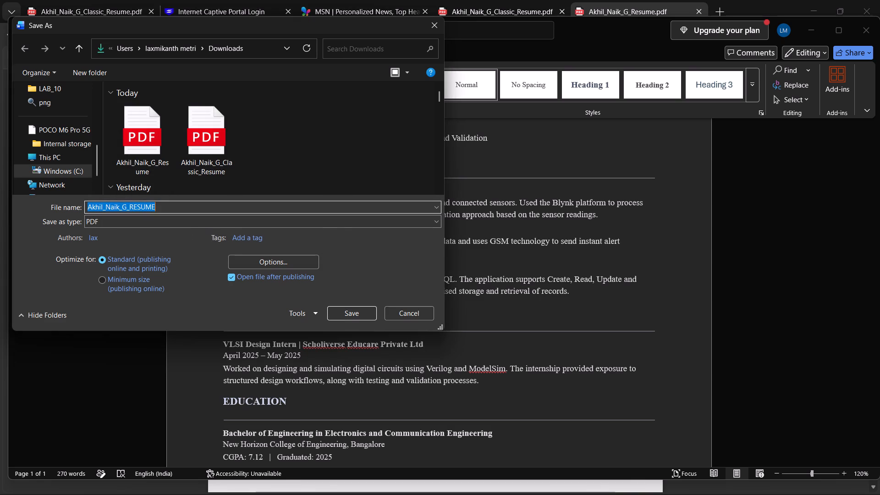
{"action": "left_click_drag", "start_coordinate": [137, 212], "coordinate": [126, 207]}
{"action": "left_click_drag", "start_coordinate": [126, 207], "coordinate": [160, 203]}
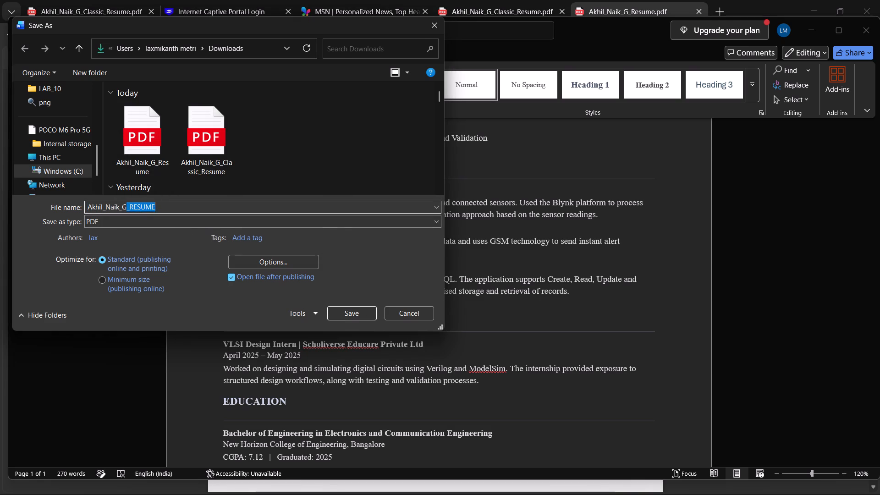
{"action": "key", "text": "BackSpace"}
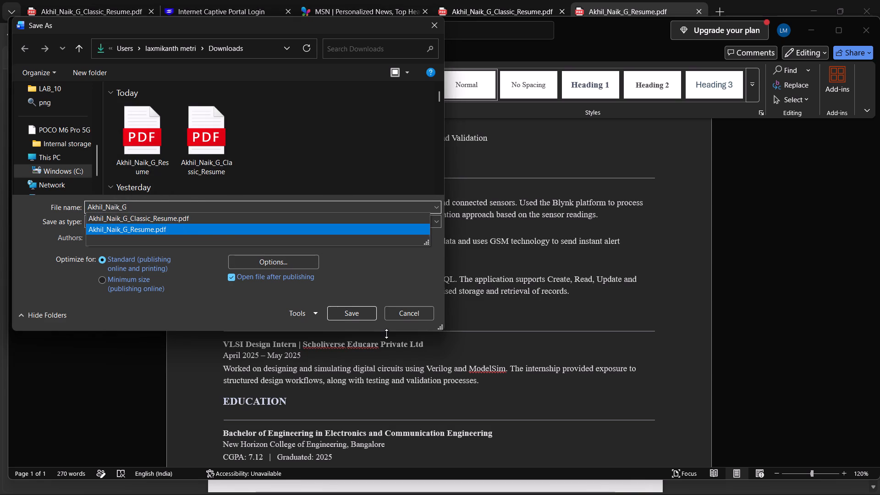
{"action": "left_click", "coordinate": [359, 310]}
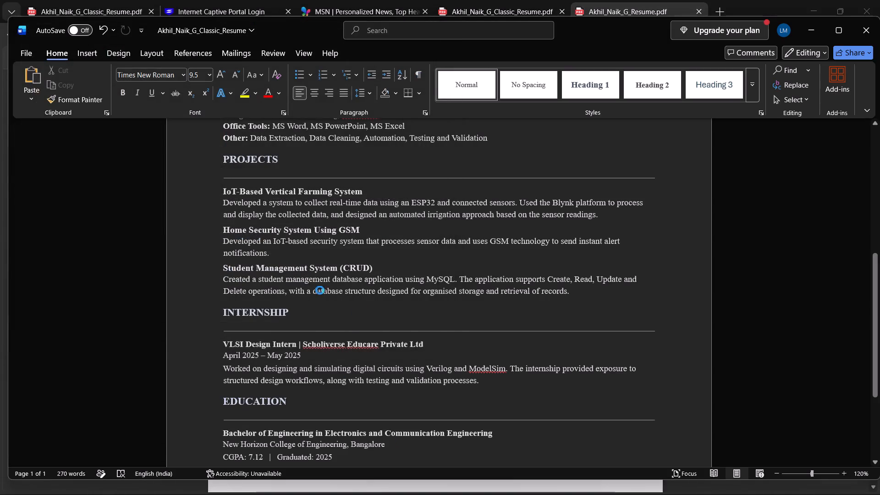
{"action": "scroll", "coordinate": [351, 201], "scroll_direction": "down", "scroll_amount": 6}
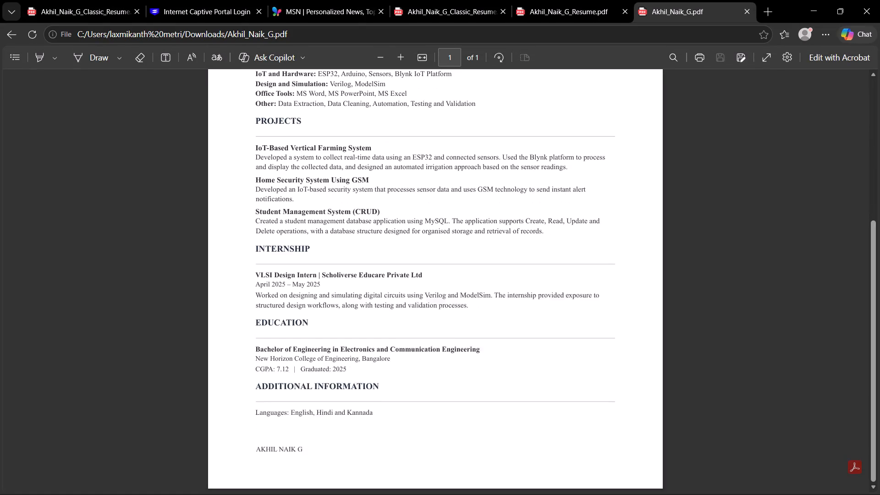
{"action": "scroll", "coordinate": [351, 201], "scroll_direction": "down", "scroll_amount": 2}
{"action": "scroll", "coordinate": [351, 201], "scroll_direction": "up", "scroll_amount": 2}
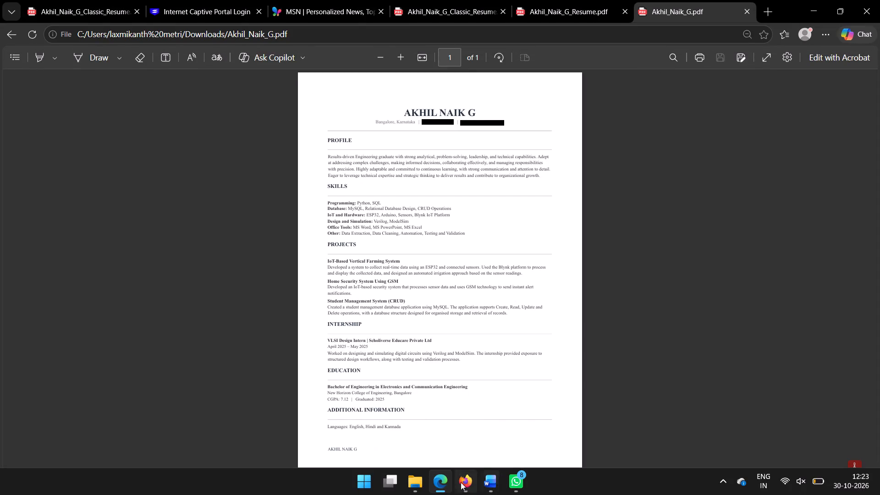
In File Explorer, delete the earlier resume PDF whose name ends in _Resume without Classic from Downloads.
{"action": "left_click", "coordinate": [413, 480]}
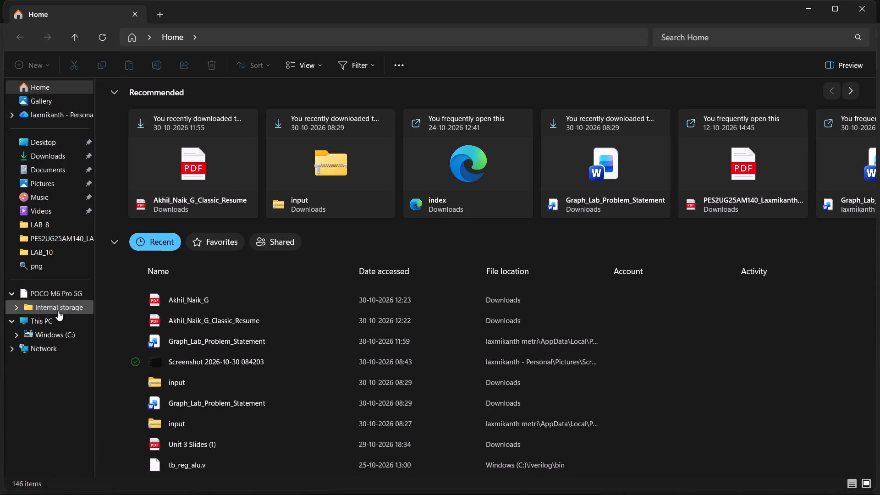
{"action": "left_click", "coordinate": [35, 138]}
{"action": "left_click", "coordinate": [44, 161]}
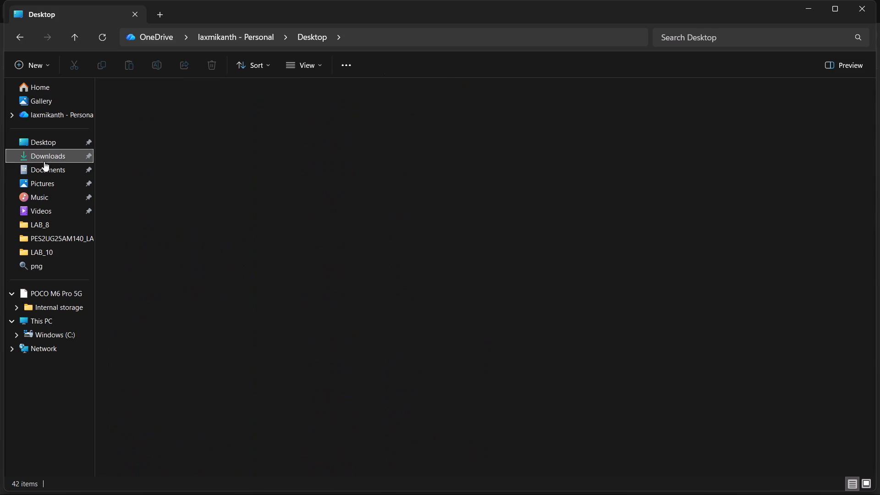
{"action": "left_click_drag", "start_coordinate": [155, 133], "coordinate": [145, 142]}
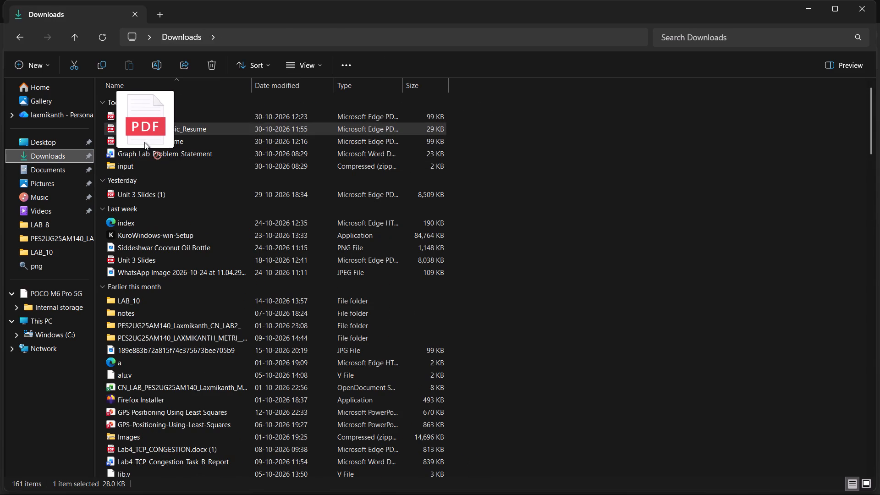
{"action": "left_click_drag", "start_coordinate": [145, 142], "coordinate": [142, 126]}
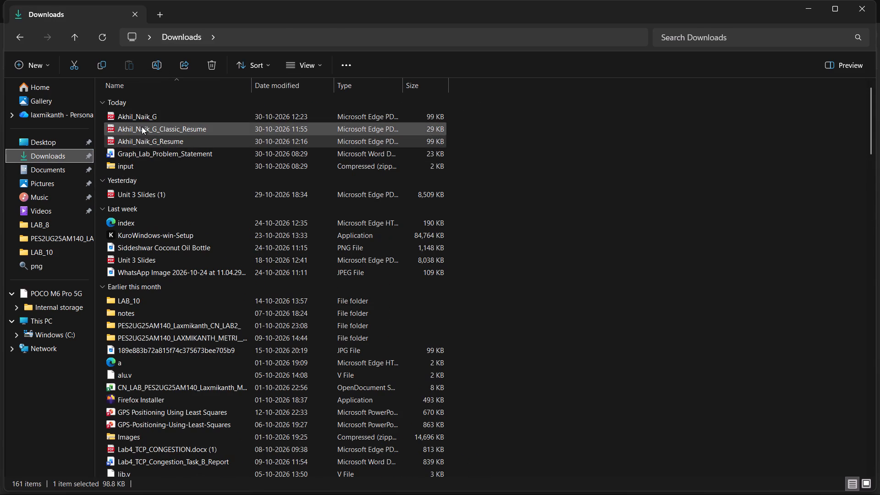
{"action": "left_click", "coordinate": [211, 57]}
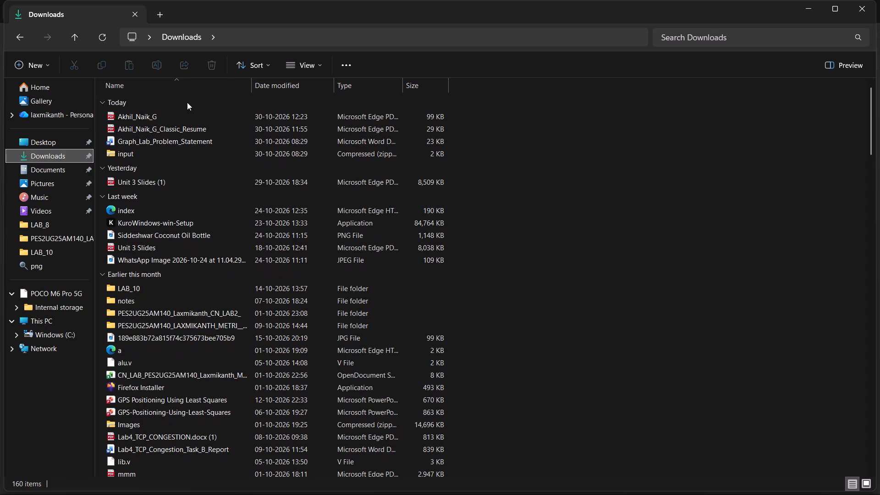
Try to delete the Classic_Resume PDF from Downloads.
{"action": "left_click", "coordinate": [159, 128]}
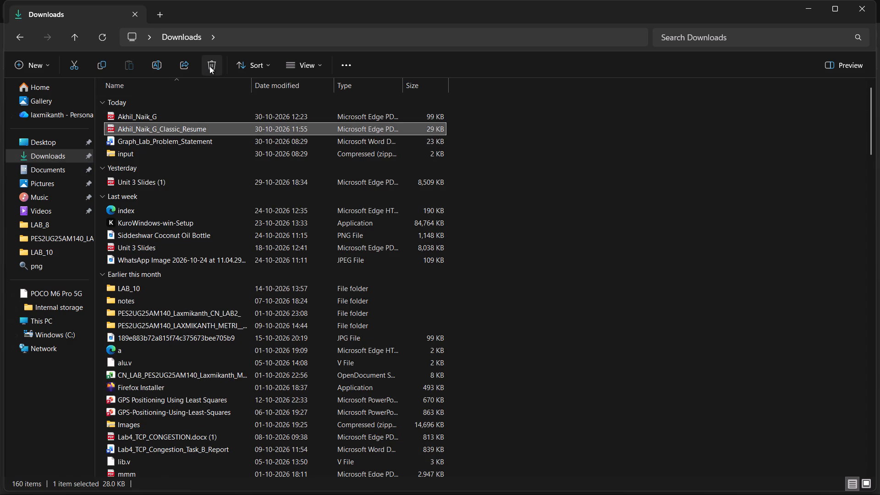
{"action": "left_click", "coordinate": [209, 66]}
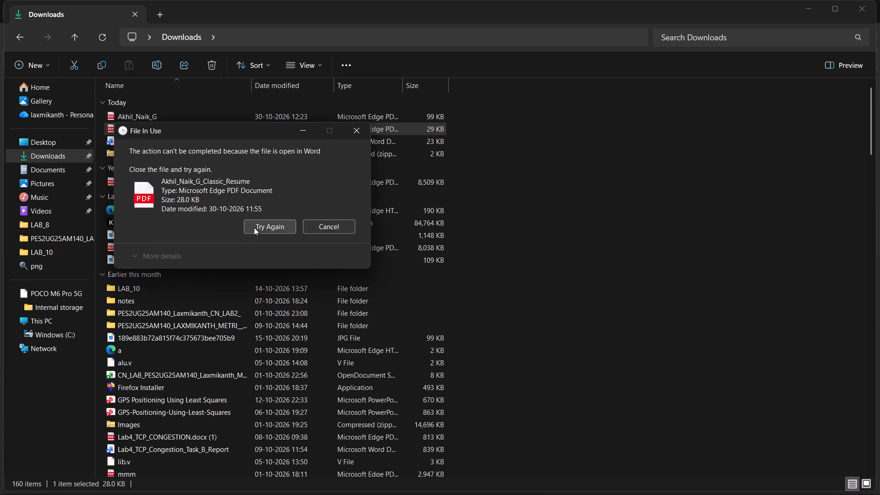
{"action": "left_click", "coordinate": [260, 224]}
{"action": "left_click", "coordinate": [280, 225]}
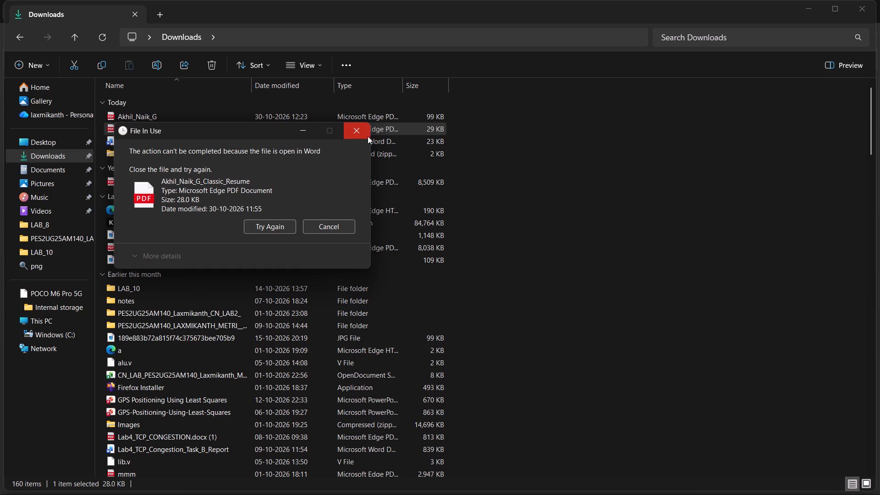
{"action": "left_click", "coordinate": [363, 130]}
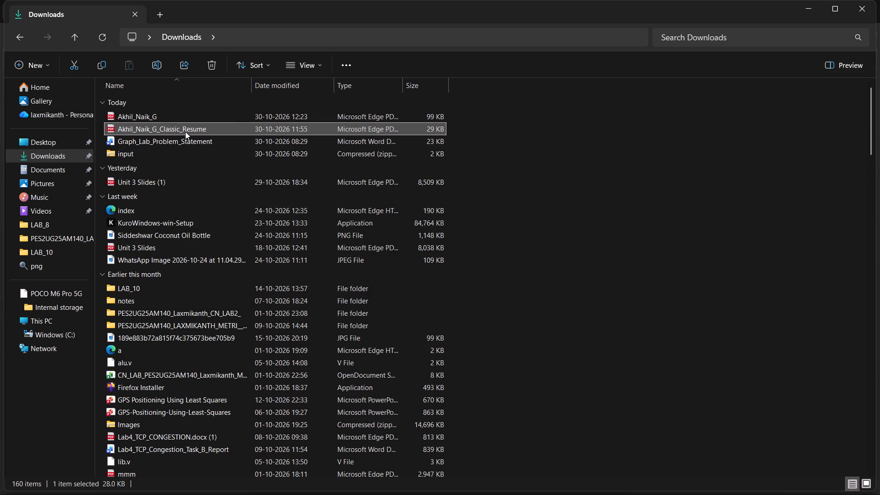
Cut the newly exported resume PDF, the one without Resume in its name, from Downloads.
{"action": "right_click", "coordinate": [175, 118]}
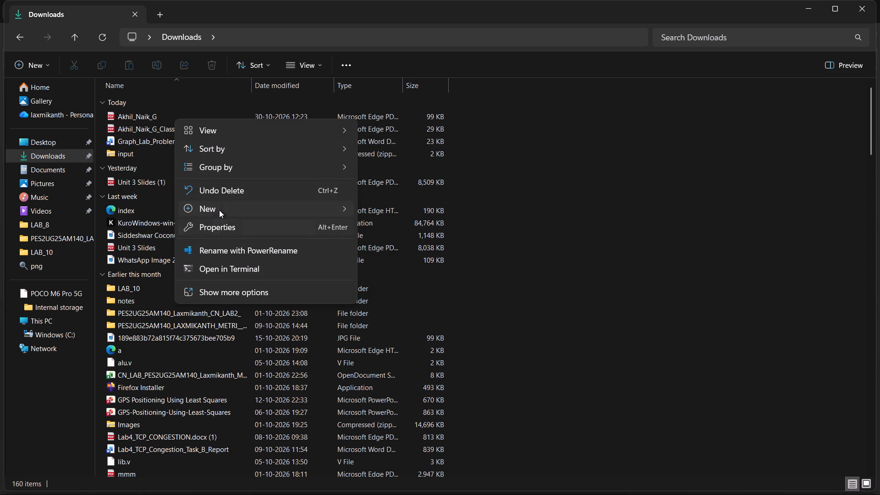
{"action": "left_click", "coordinate": [134, 119]}
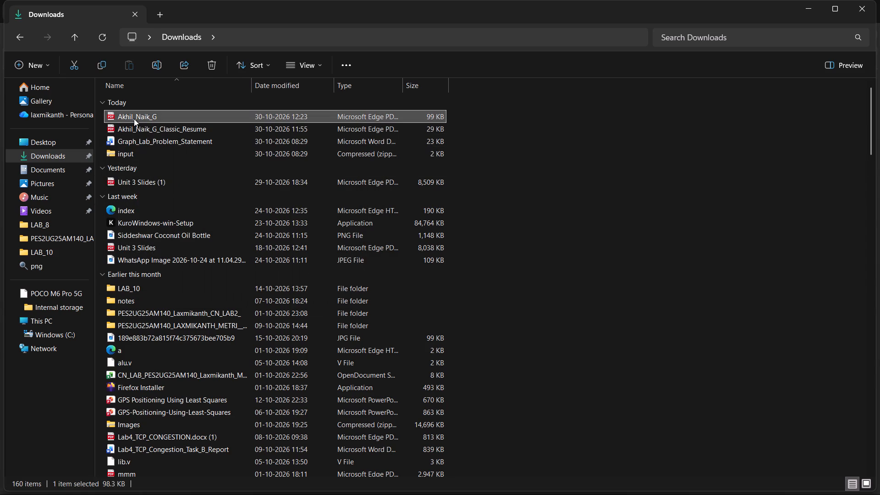
{"action": "key", "text": "ctrl+c"}
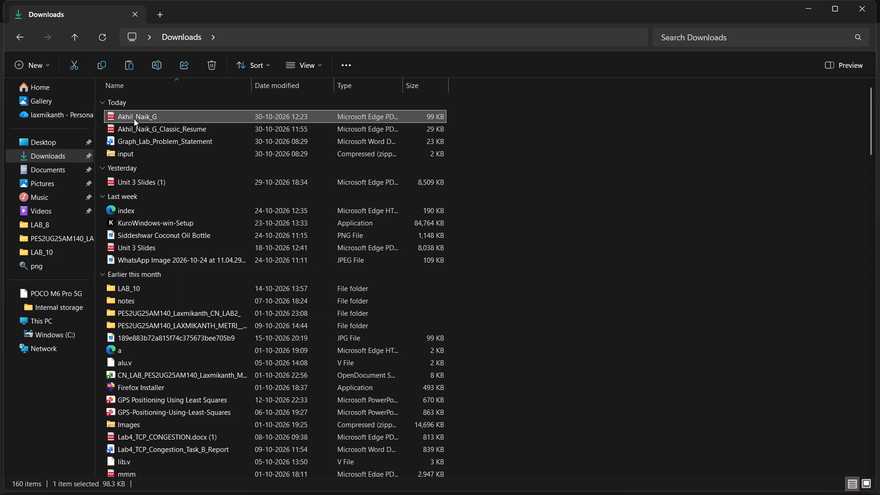
{"action": "key", "text": "ctrl+x"}
{"action": "left_click", "coordinate": [134, 119], "text": "ctrl"}
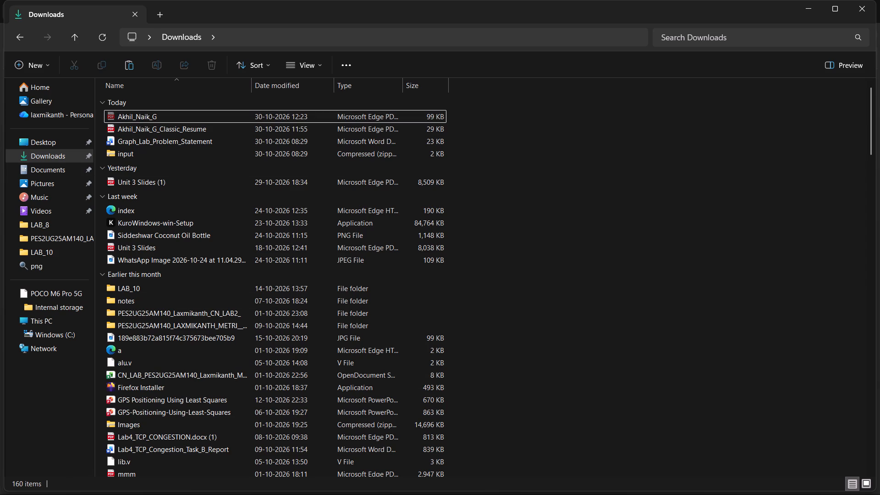
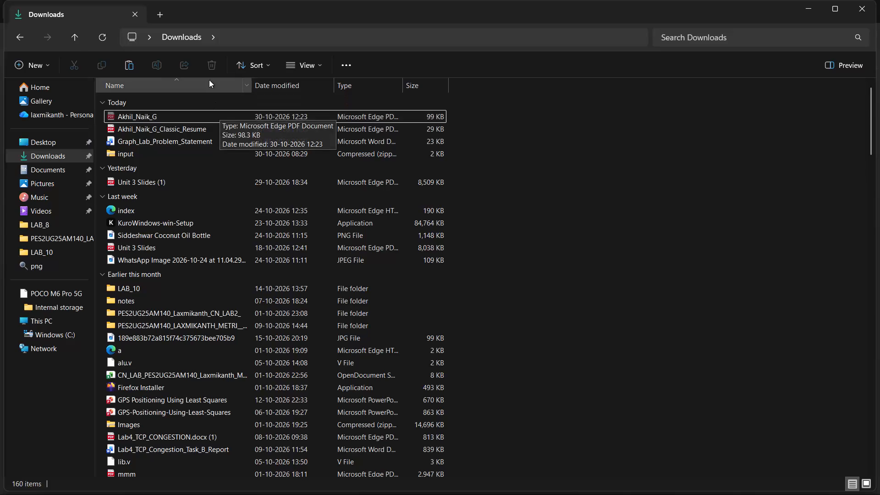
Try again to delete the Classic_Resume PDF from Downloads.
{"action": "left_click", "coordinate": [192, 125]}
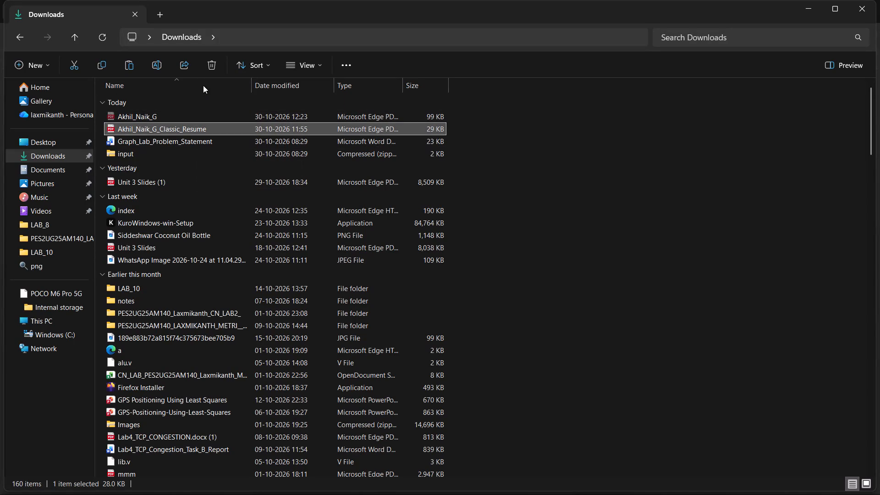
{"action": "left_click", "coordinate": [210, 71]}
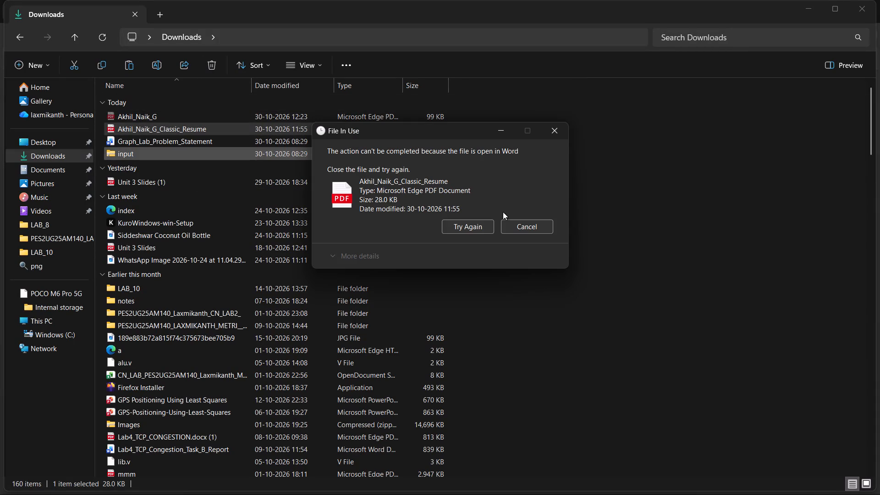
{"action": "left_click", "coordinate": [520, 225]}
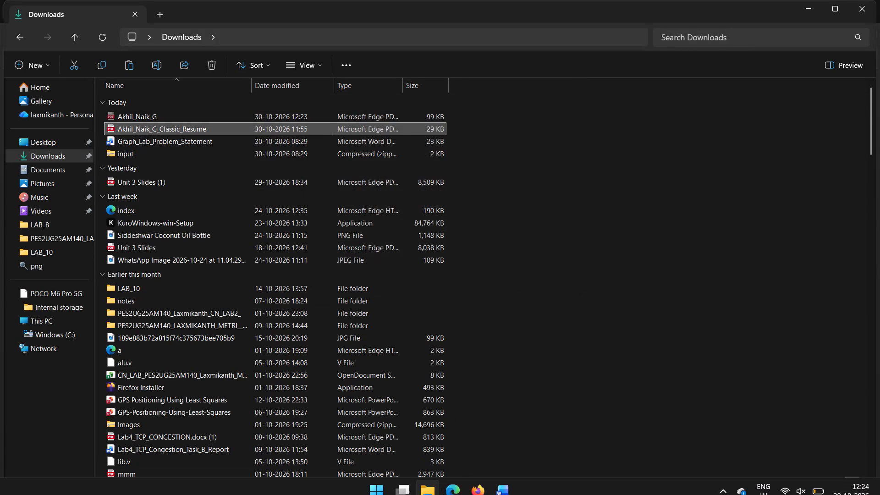
Switch to Word and close the Classic_Resume document without saving its changes.
{"action": "left_click", "coordinate": [507, 478]}
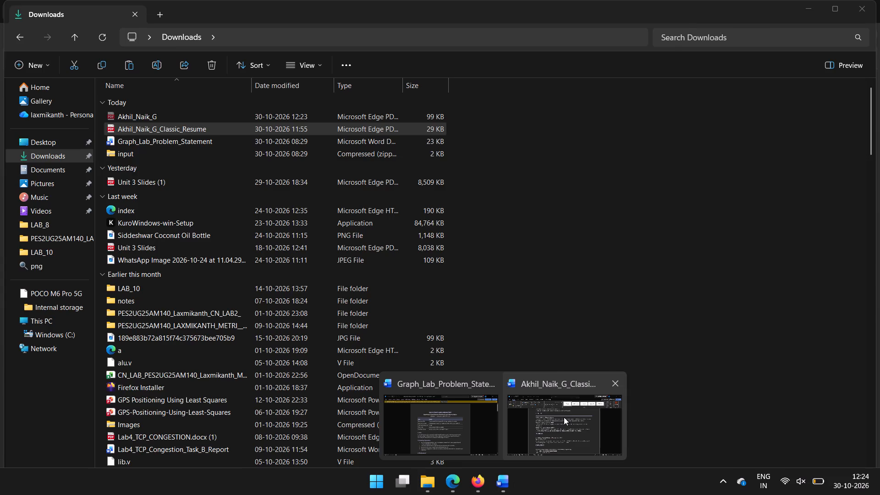
{"action": "left_click", "coordinate": [564, 417]}
{"action": "left_click", "coordinate": [869, 32]}
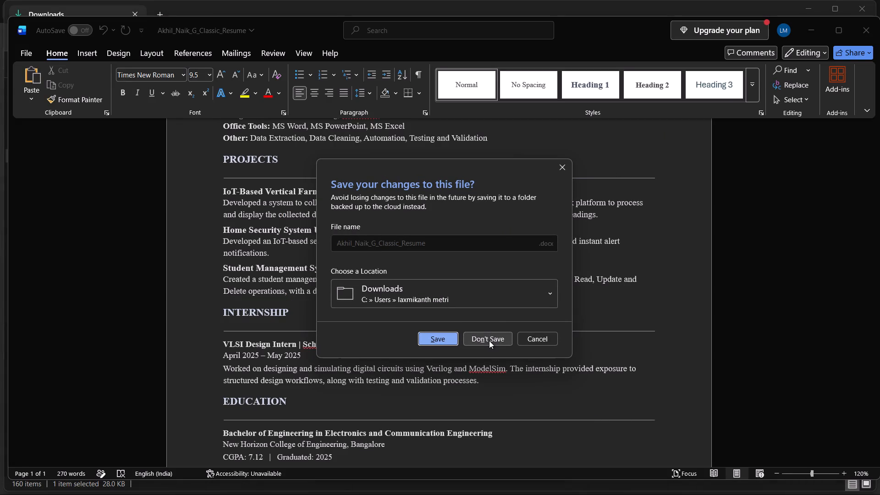
{"action": "left_click", "coordinate": [489, 341]}
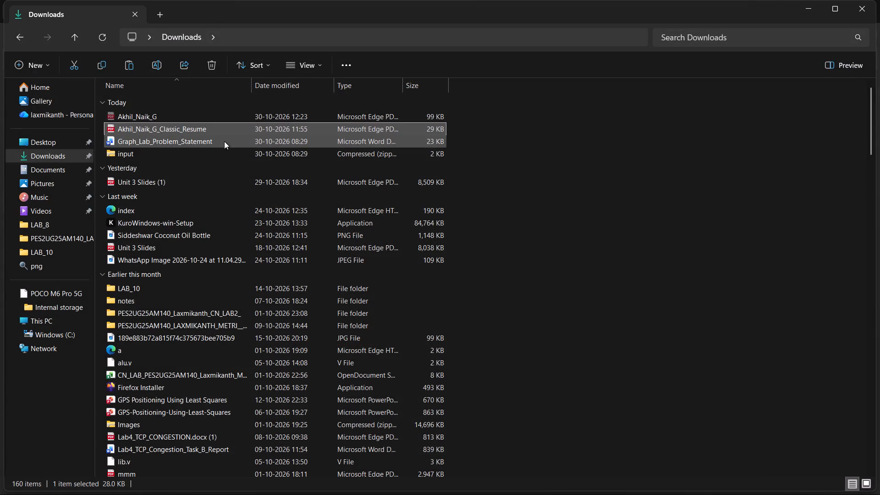
In File Explorer, delete the Classic_Resume PDF from Downloads.
{"action": "right_click", "coordinate": [220, 128]}
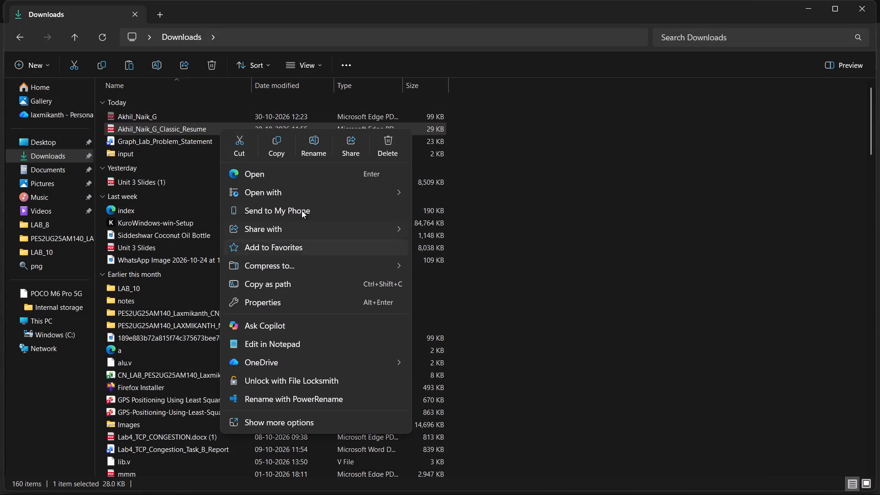
{"action": "left_click", "coordinate": [382, 139]}
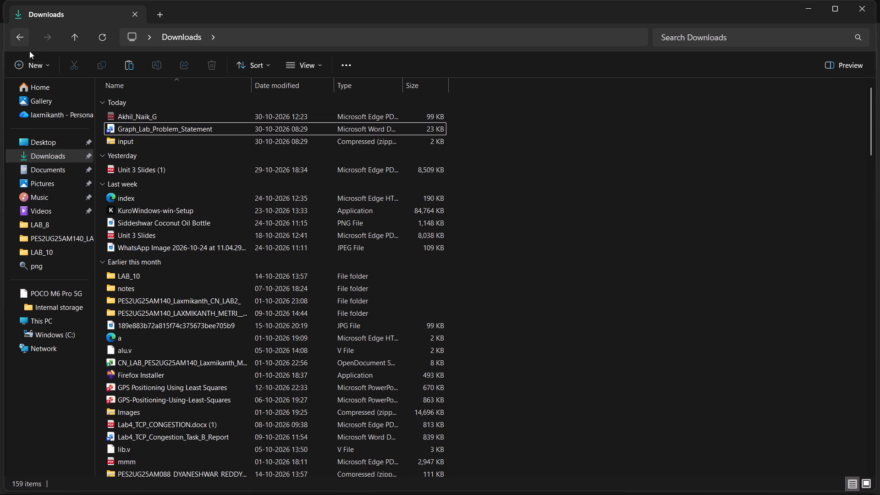
Delete the newly exported resume PDF, the one without Resume in its name, from Downloads.
{"action": "left_click", "coordinate": [17, 40]}
{"action": "left_click", "coordinate": [48, 161]}
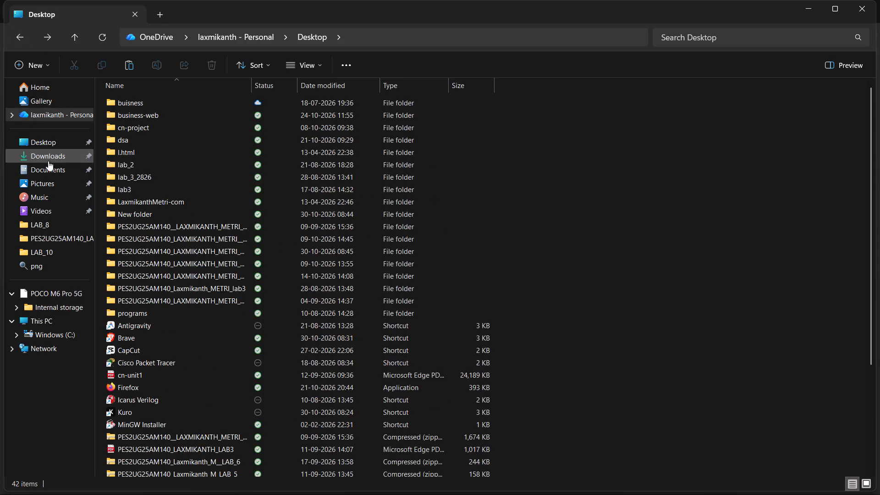
{"action": "right_click", "coordinate": [146, 115]}
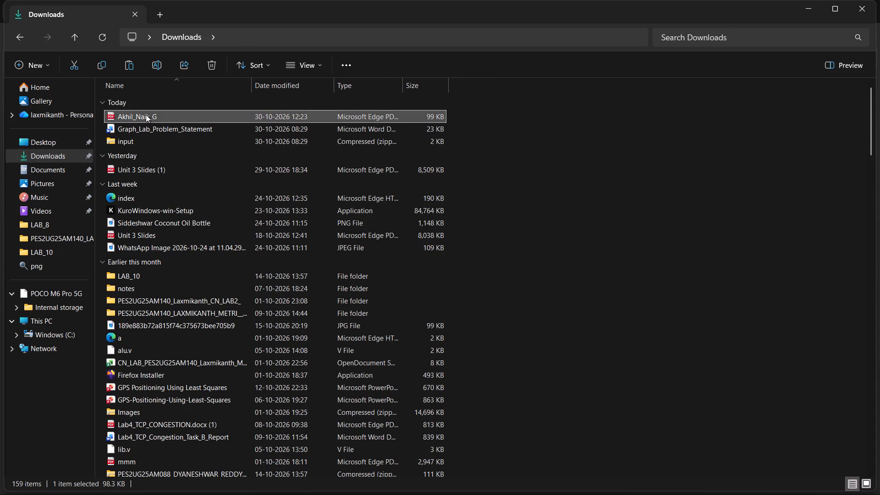
{"action": "left_click", "coordinate": [211, 68]}
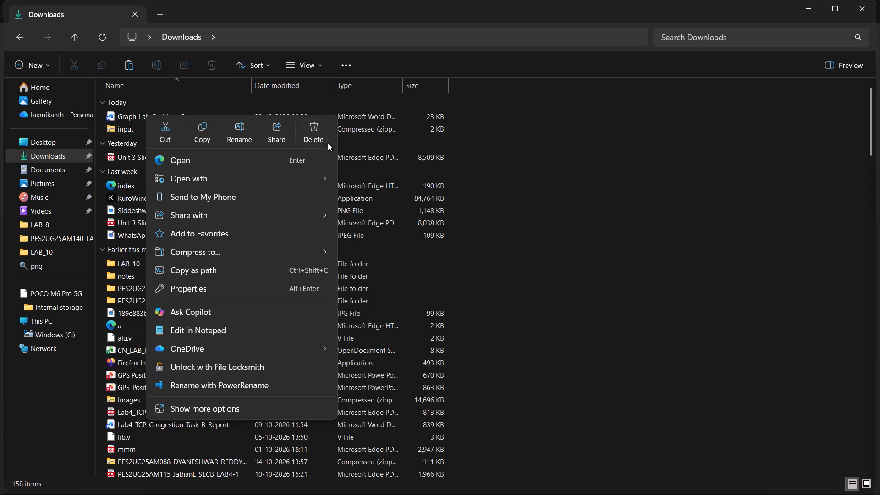
{"action": "left_click", "coordinate": [557, 202]}
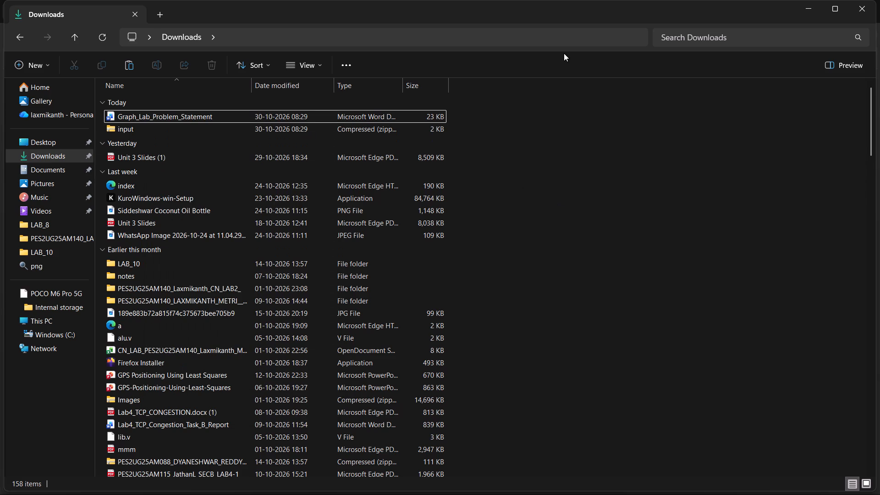
Close the File Explorer window showing Downloads.
{"action": "left_click", "coordinate": [879, 0]}
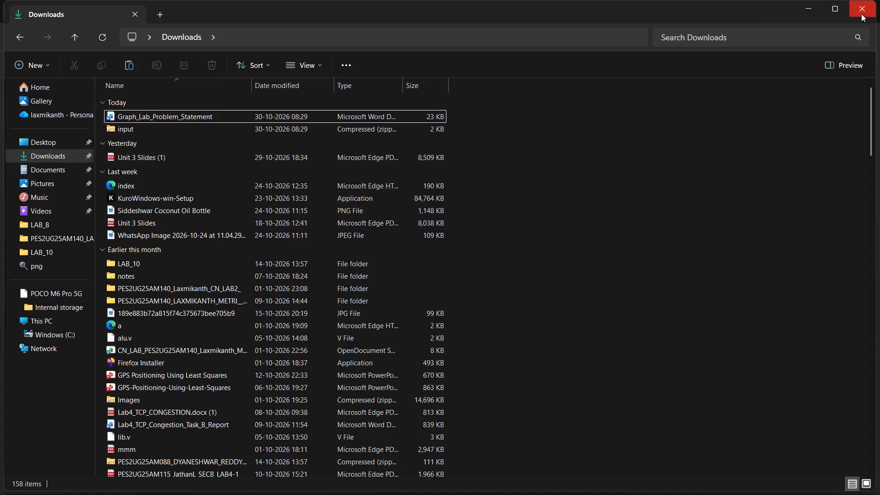
{"action": "left_click", "coordinate": [861, 14]}
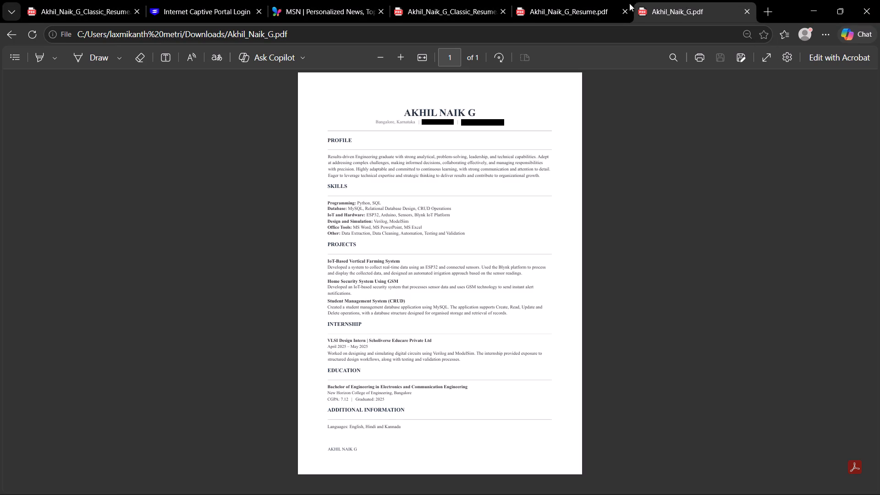
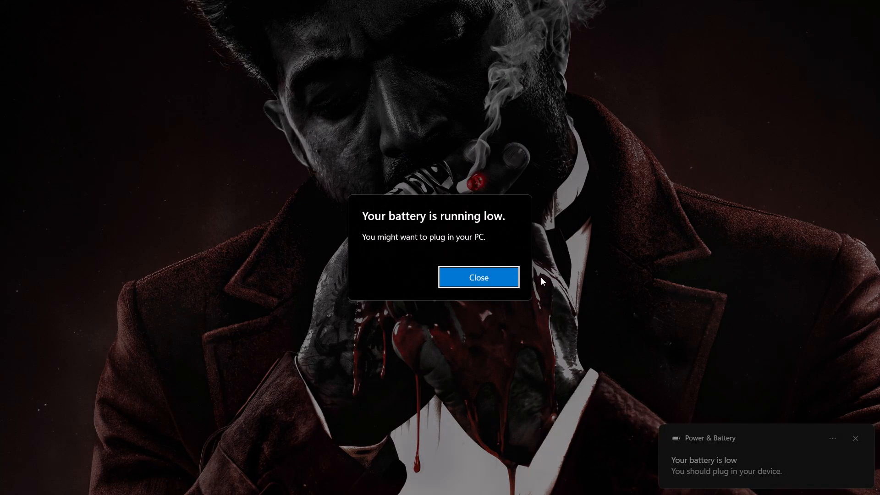
Dismiss the low-battery warning dialog on the desktop.
{"action": "left_click", "coordinate": [476, 278]}
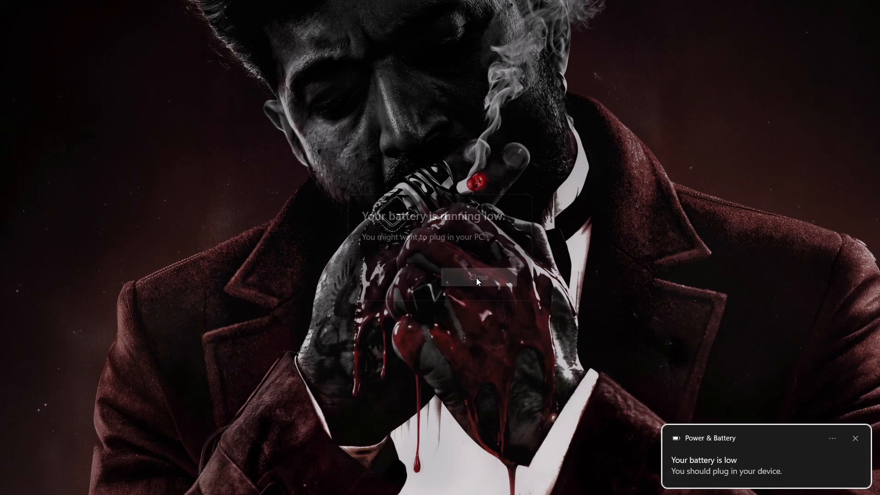
{"action": "left_click", "coordinate": [476, 278]}
Bring up the Shut Down Windows dialog from the desktop.
{"action": "key", "text": "alt+F4"}
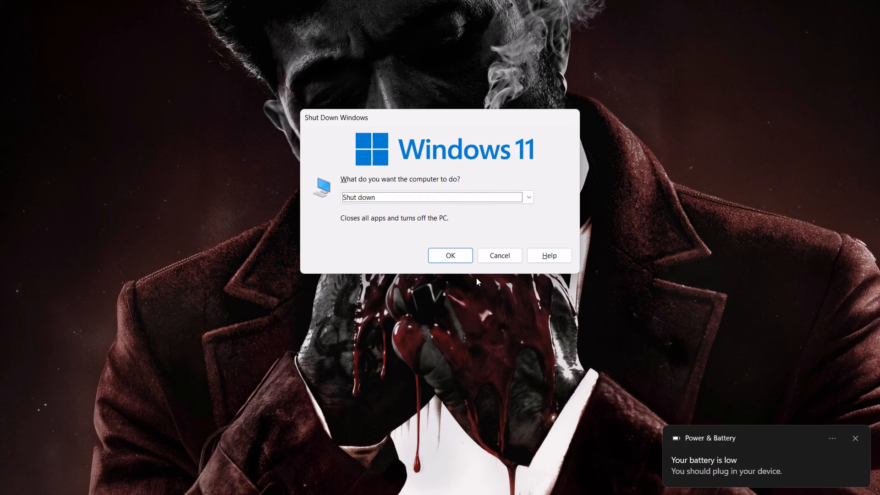